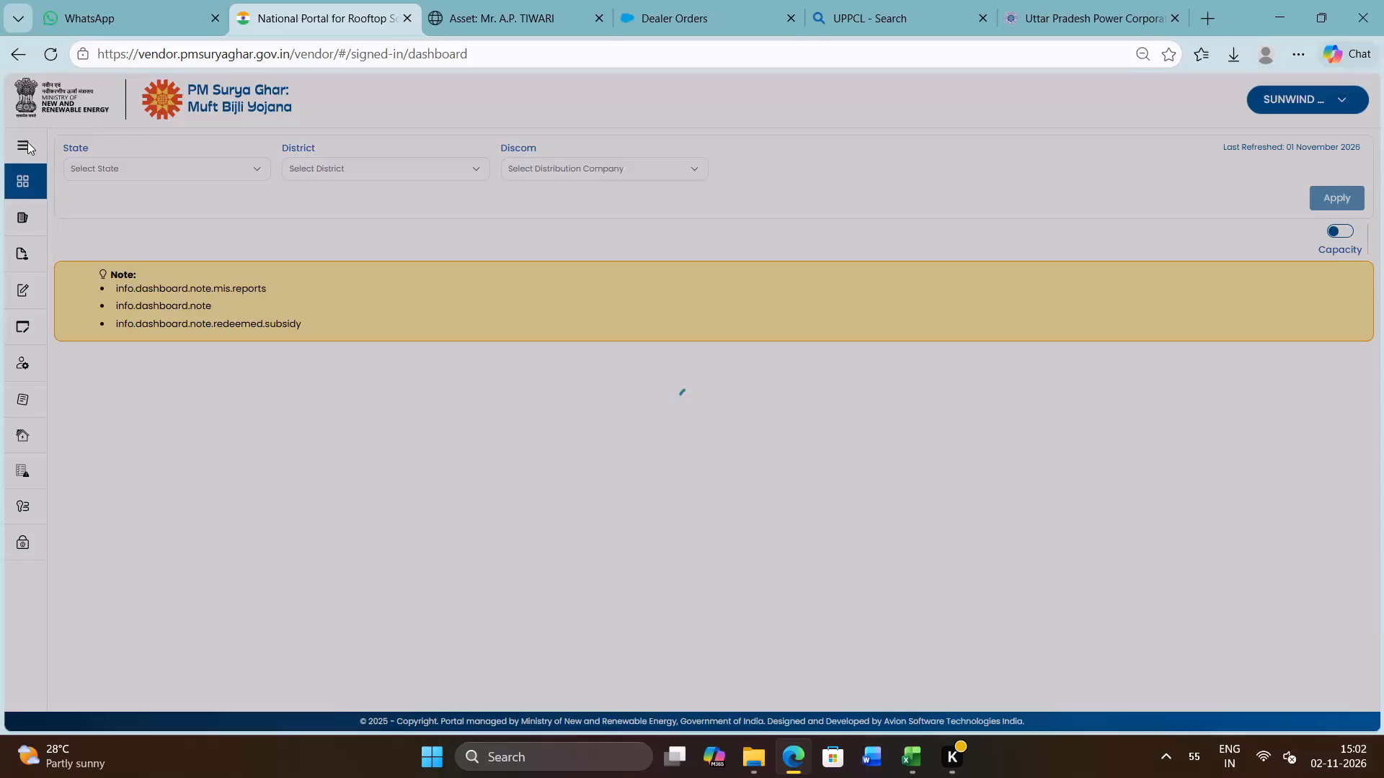
Browse the vendor portal's sections from the list of interested consumers through the consumer and application request lists to the section after them.
left_click(25, 228)
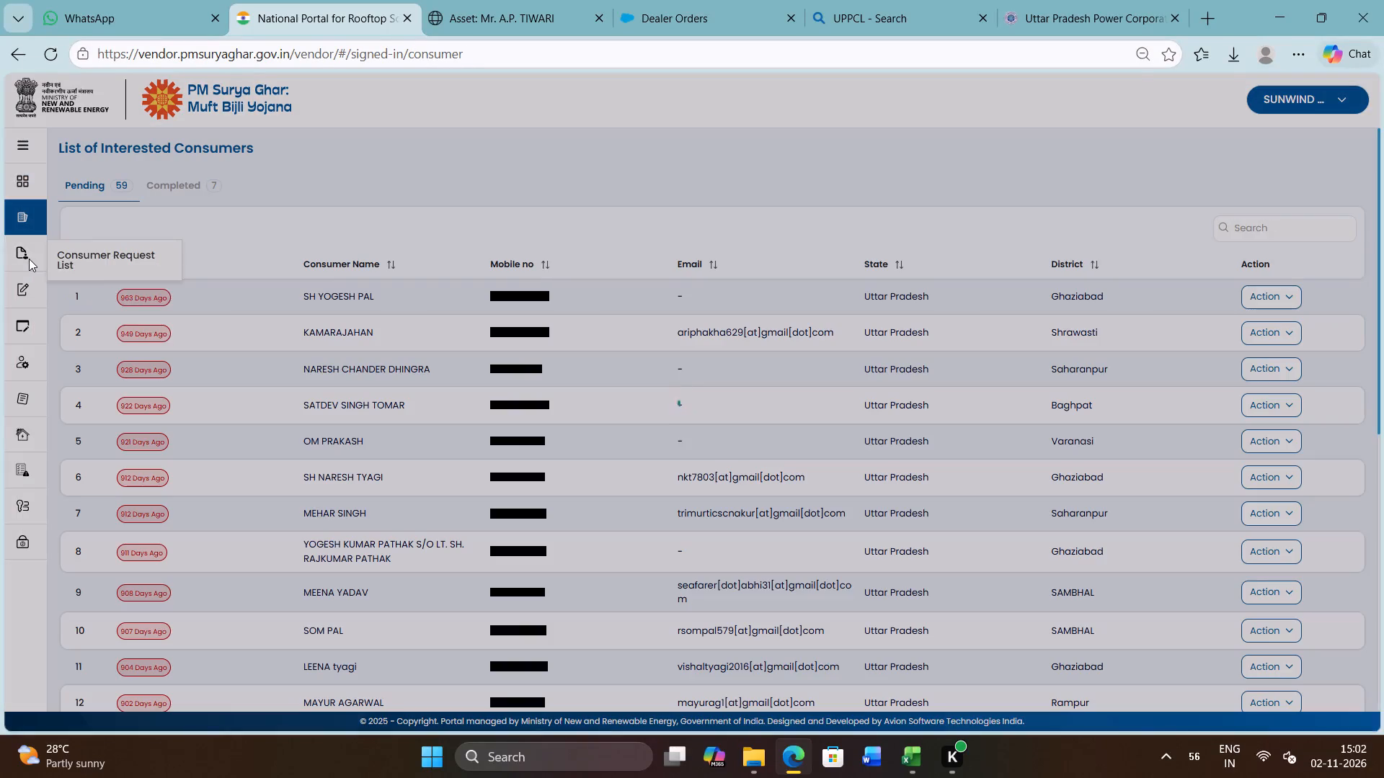
left_click(30, 259)
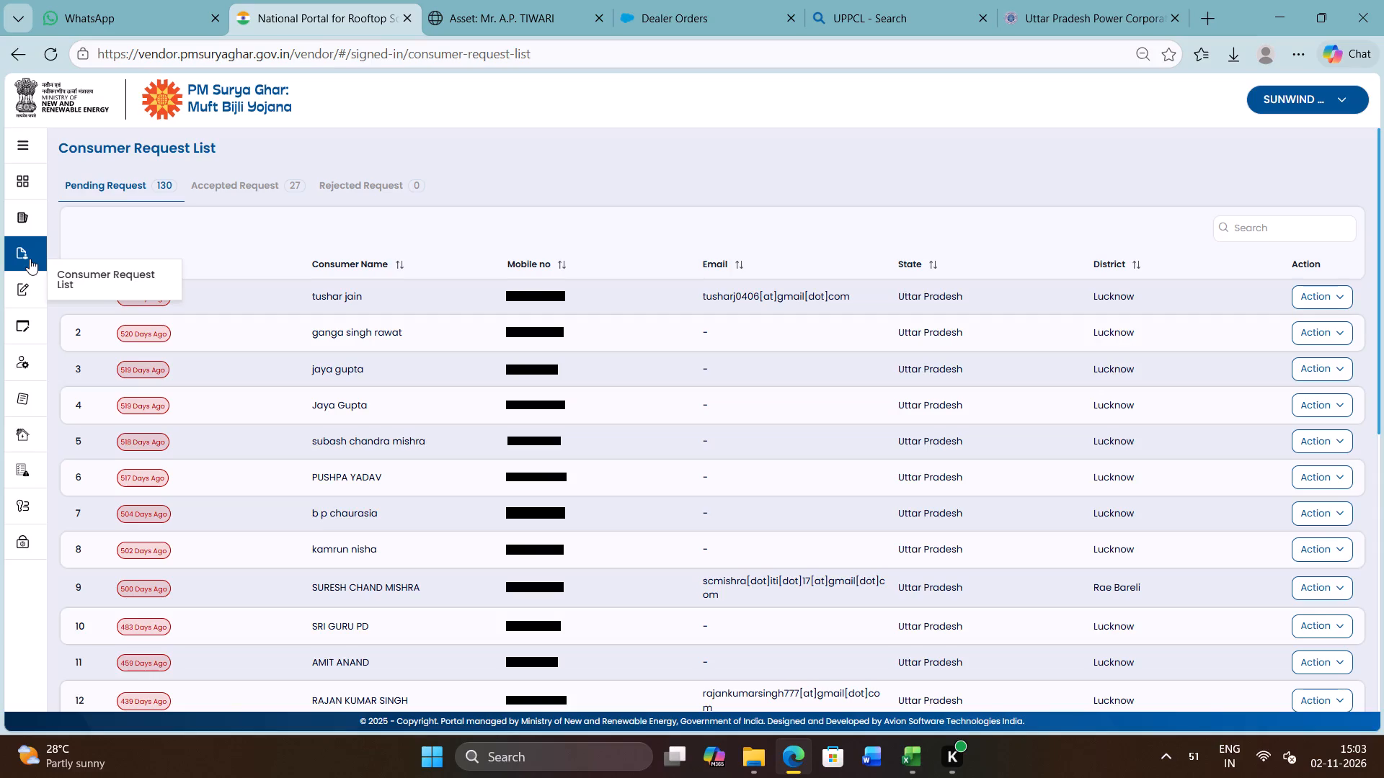
left_click(35, 300)
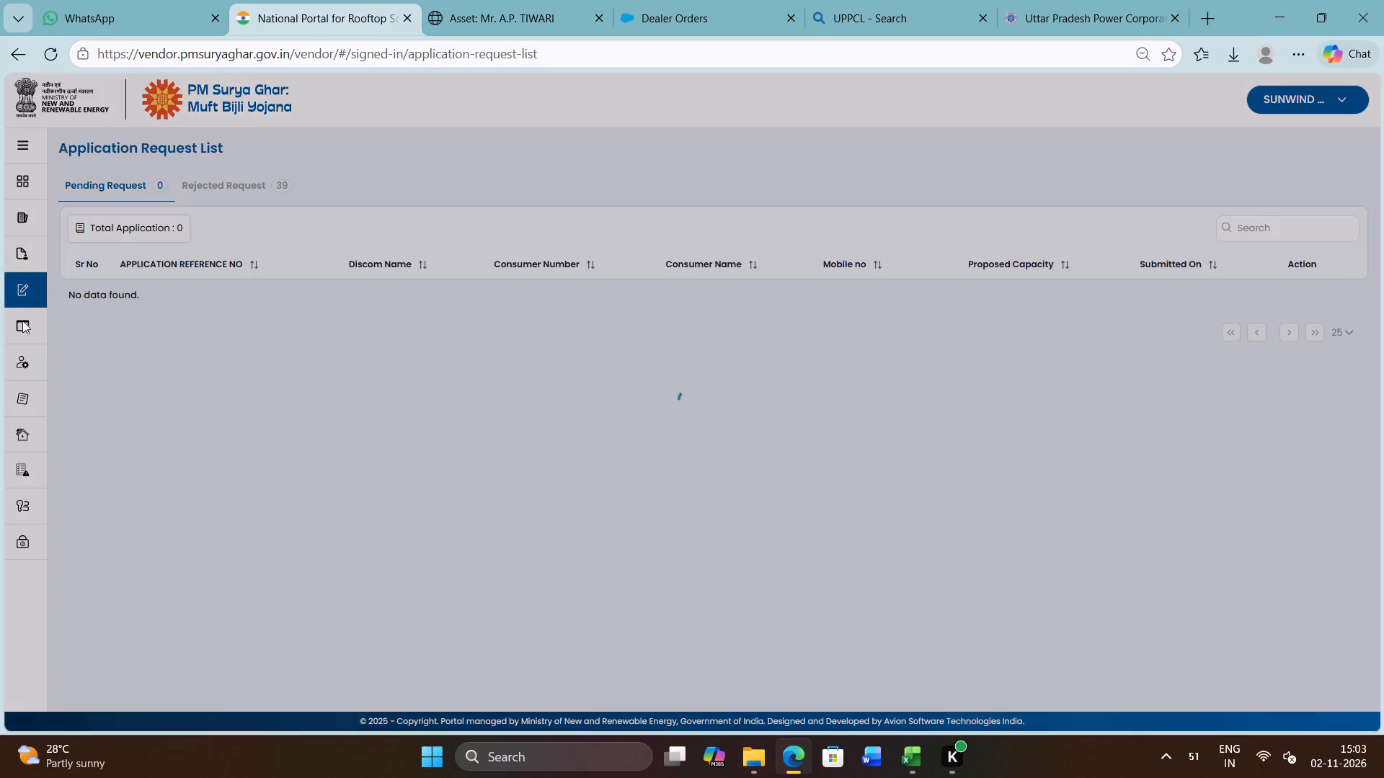
left_click(22, 332)
Switch to the dealer portal's Dealer Orders page showing the All Dealer Orders list.
left_click(533, 6)
left_click(647, 24)
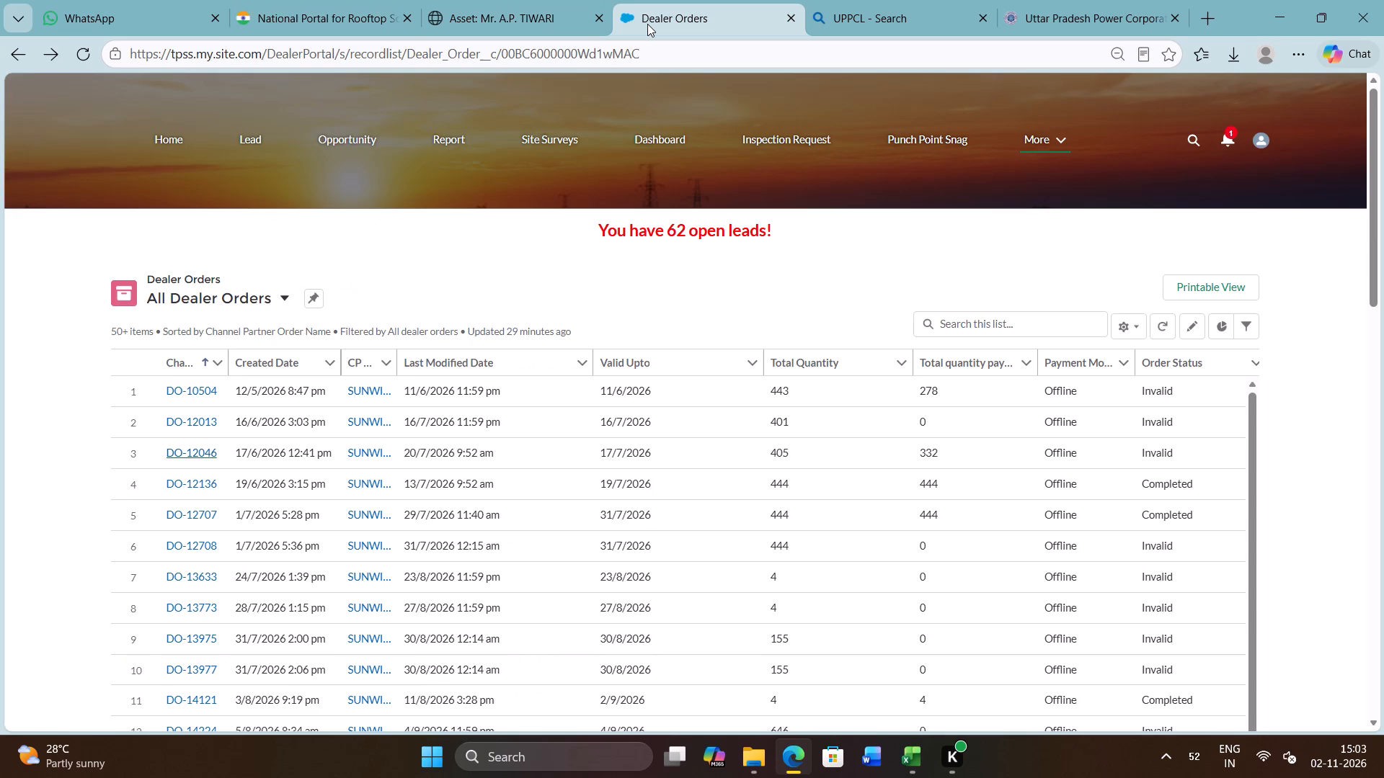
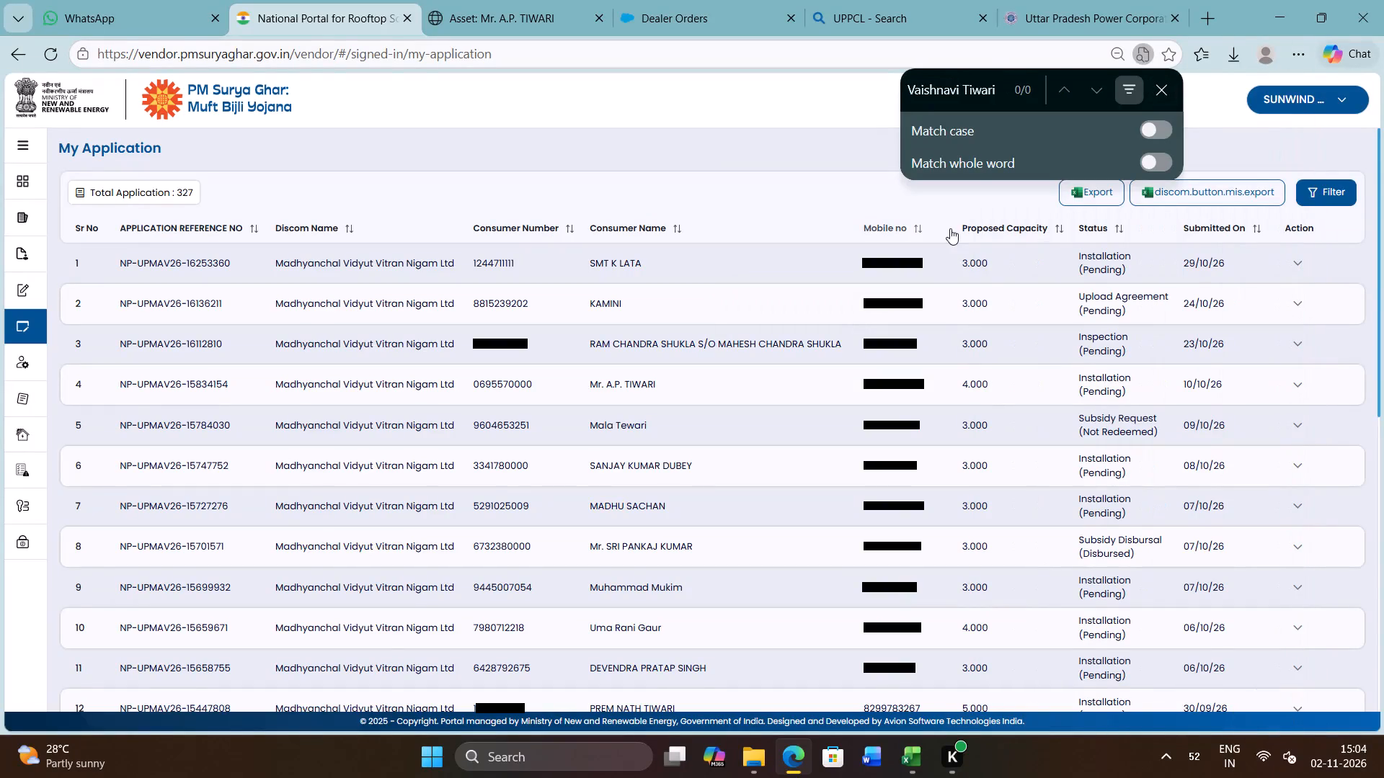
Shorten the page search to the consumer's first name only and search the My Application list for it.
key("BackSpace")
key("BackSpace")
key("BackSpace")
key("BackSpace")
key("BackSpace")
key("BackSpace")
key("BackSpace")
key("Return")
Increase the number of applications shown per page in the My Application list.
scroll(1196, 357, "down", 7)
scroll(1175, 432, "down", 7)
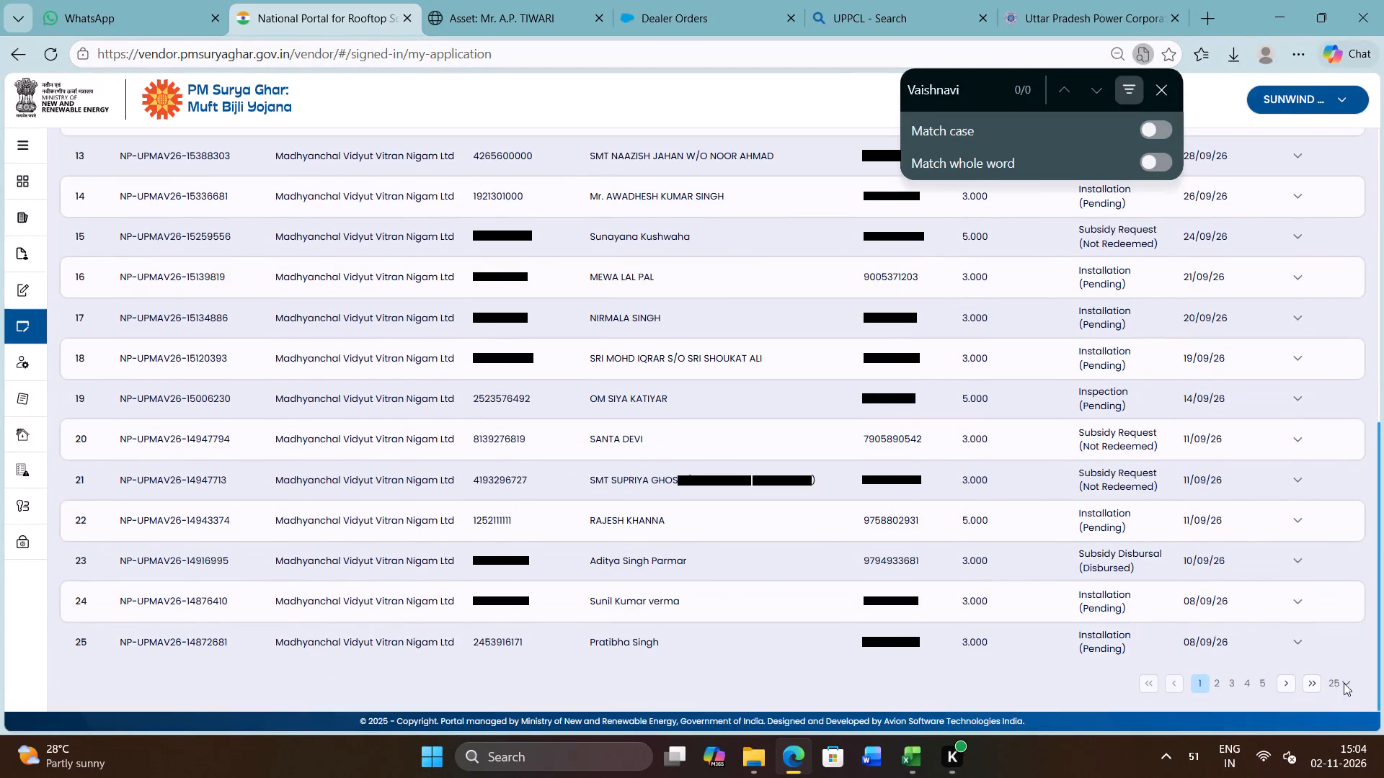
left_click(1339, 673)
left_click(1339, 687)
left_click(1358, 666)
scroll(1099, 348, "down", 12)
Shorten the page search to "Vaishnav" and go to the matching consumer in the expanded application list.
left_click(972, 94)
key("BackSpace")
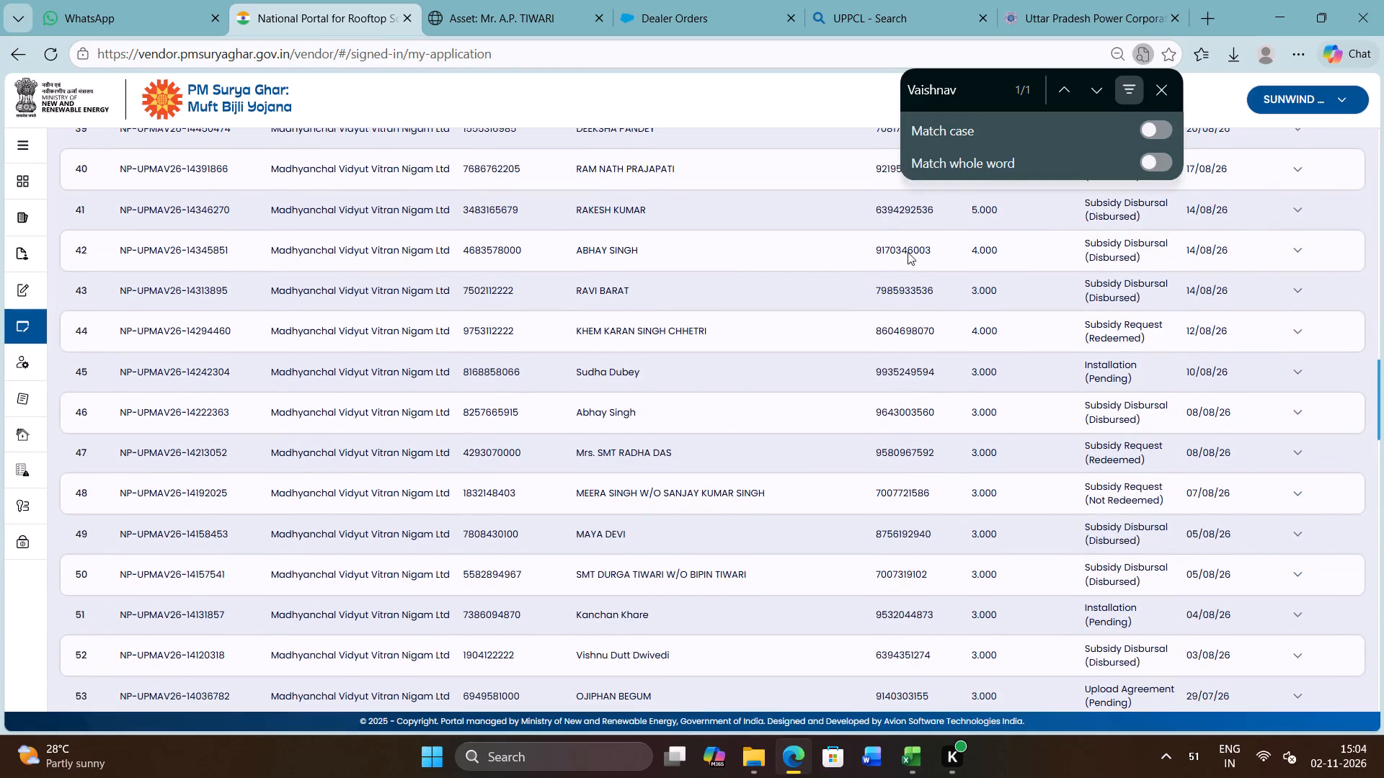
left_click(1068, 86)
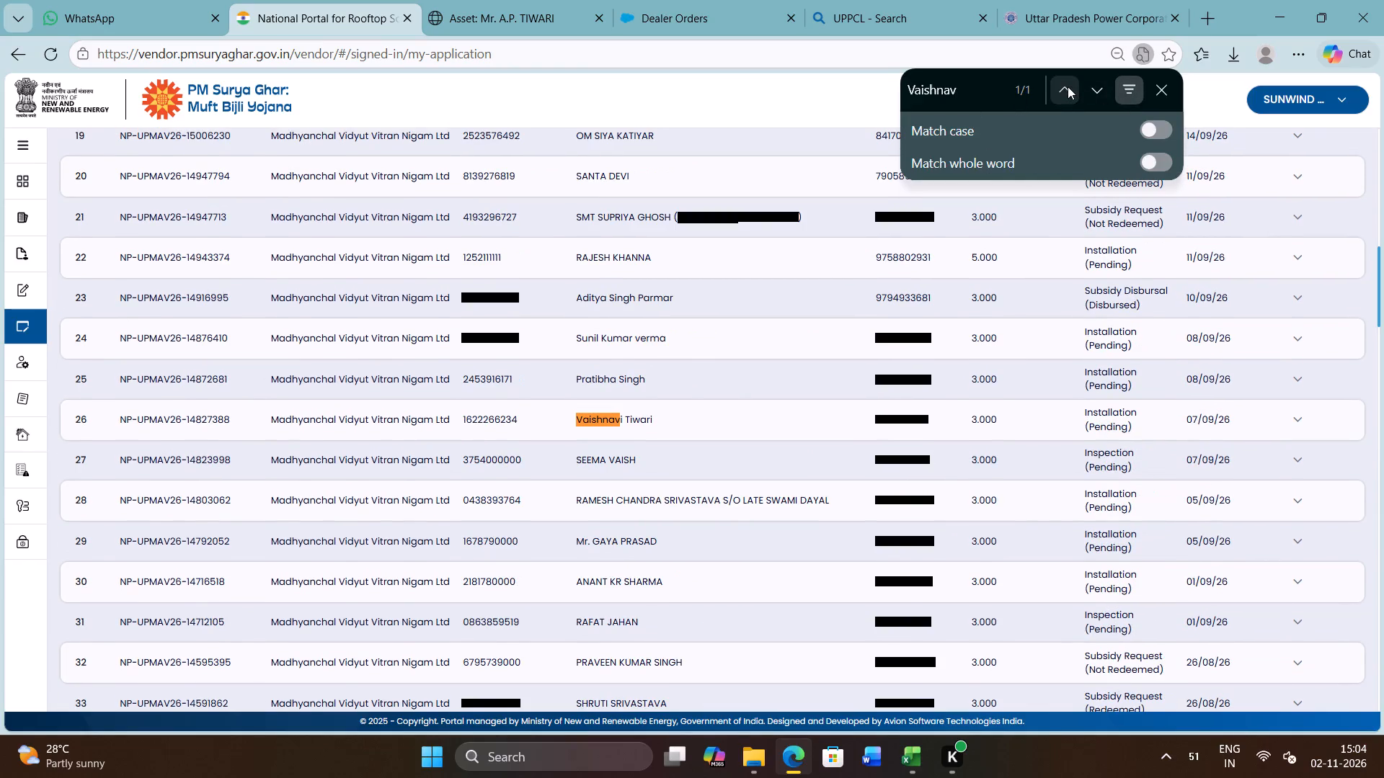
Expand the matched consumer's application entry and view its full application details, including the solar rooftop and loan sections.
left_click(1300, 428)
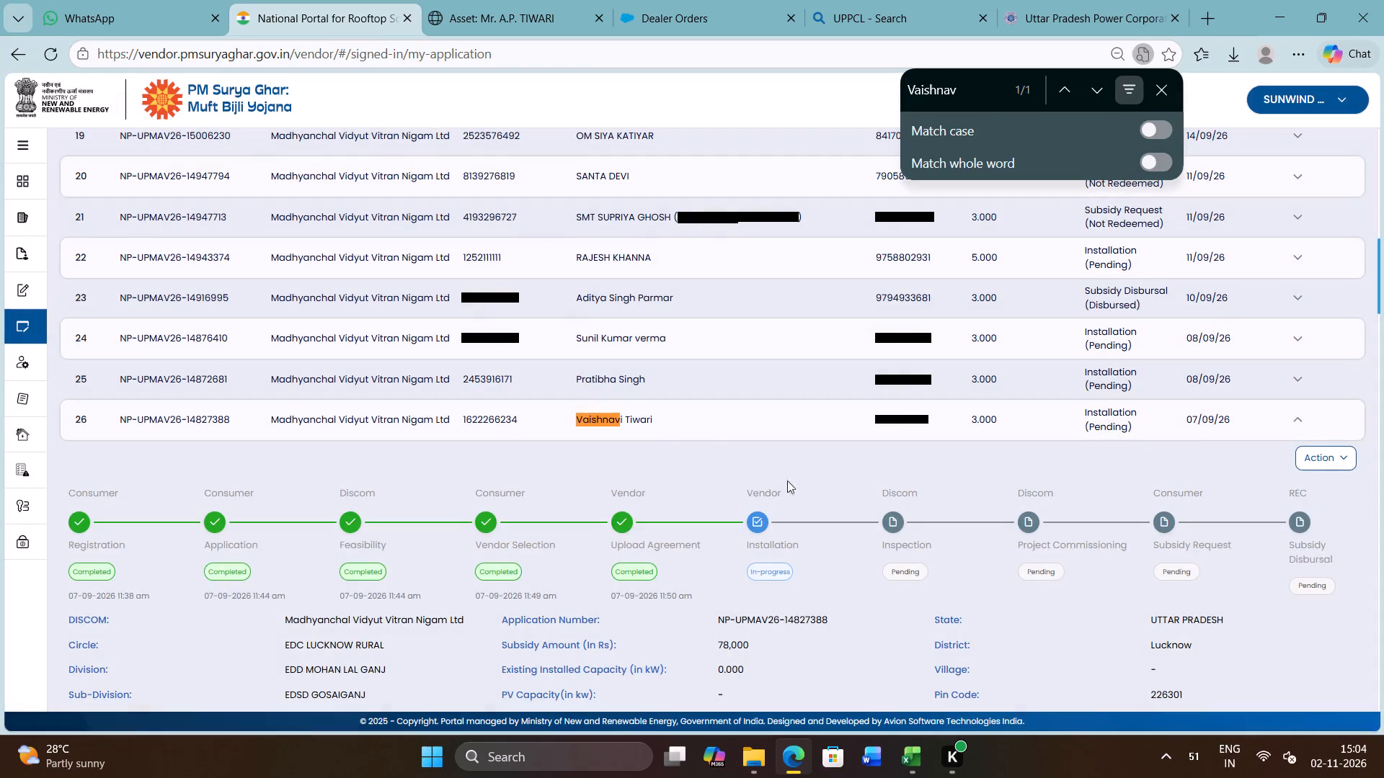
left_click(1336, 471)
left_click(1332, 463)
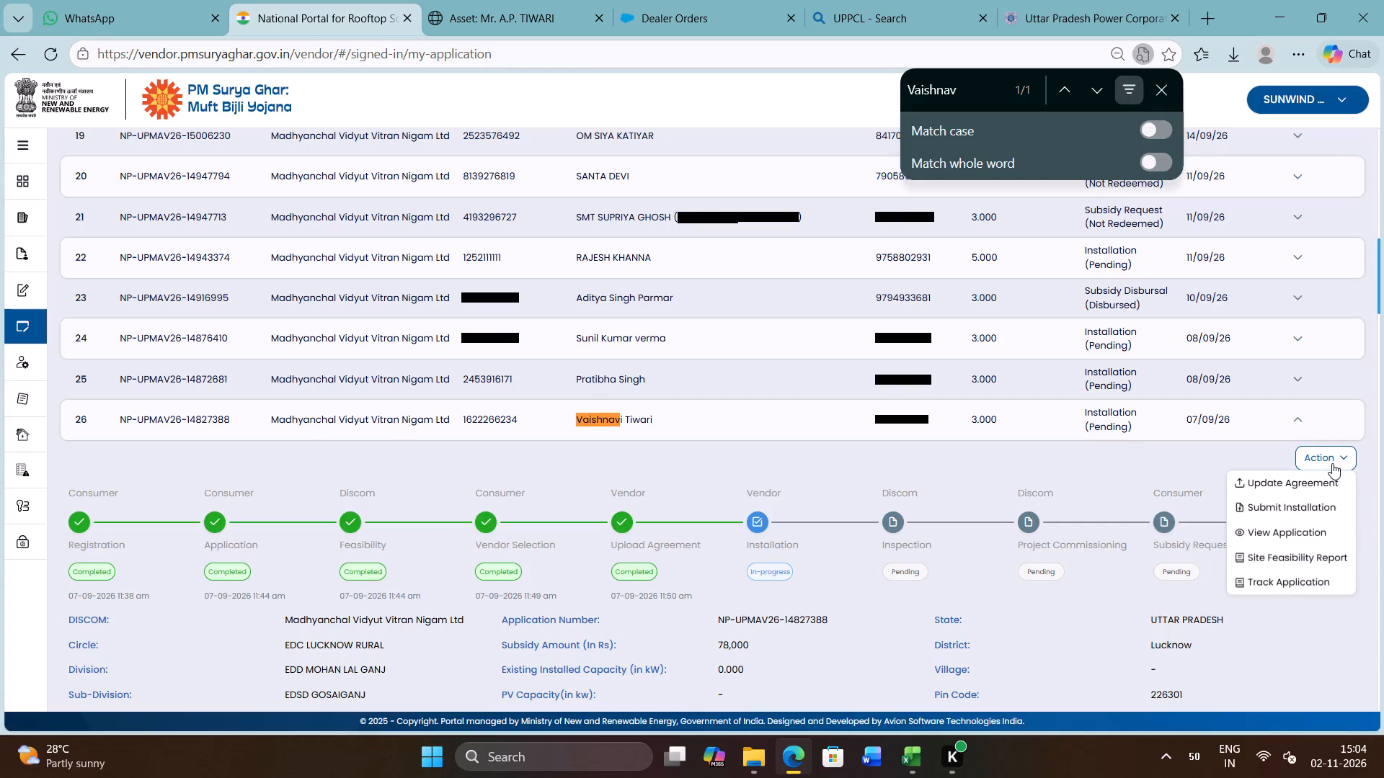
left_click(1282, 540)
scroll(1201, 475, "down", 2)
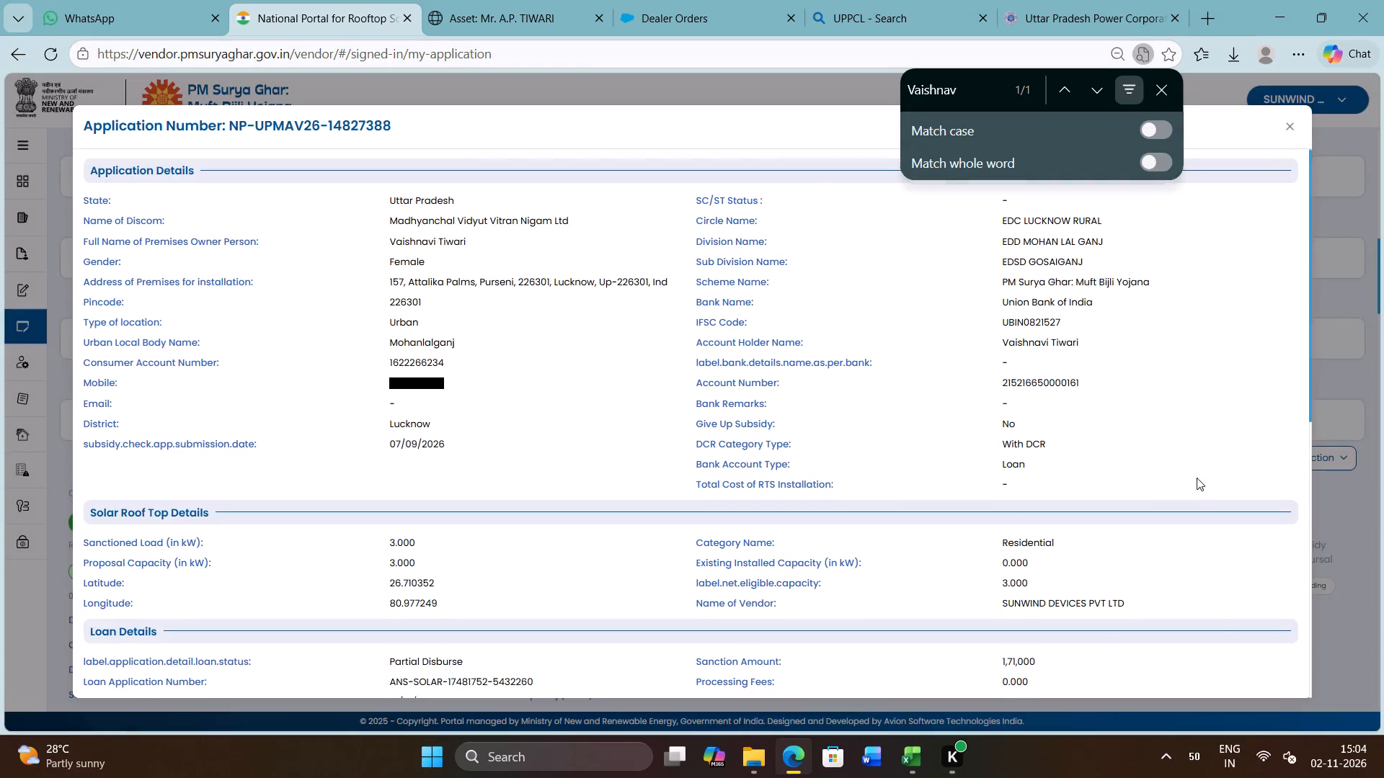
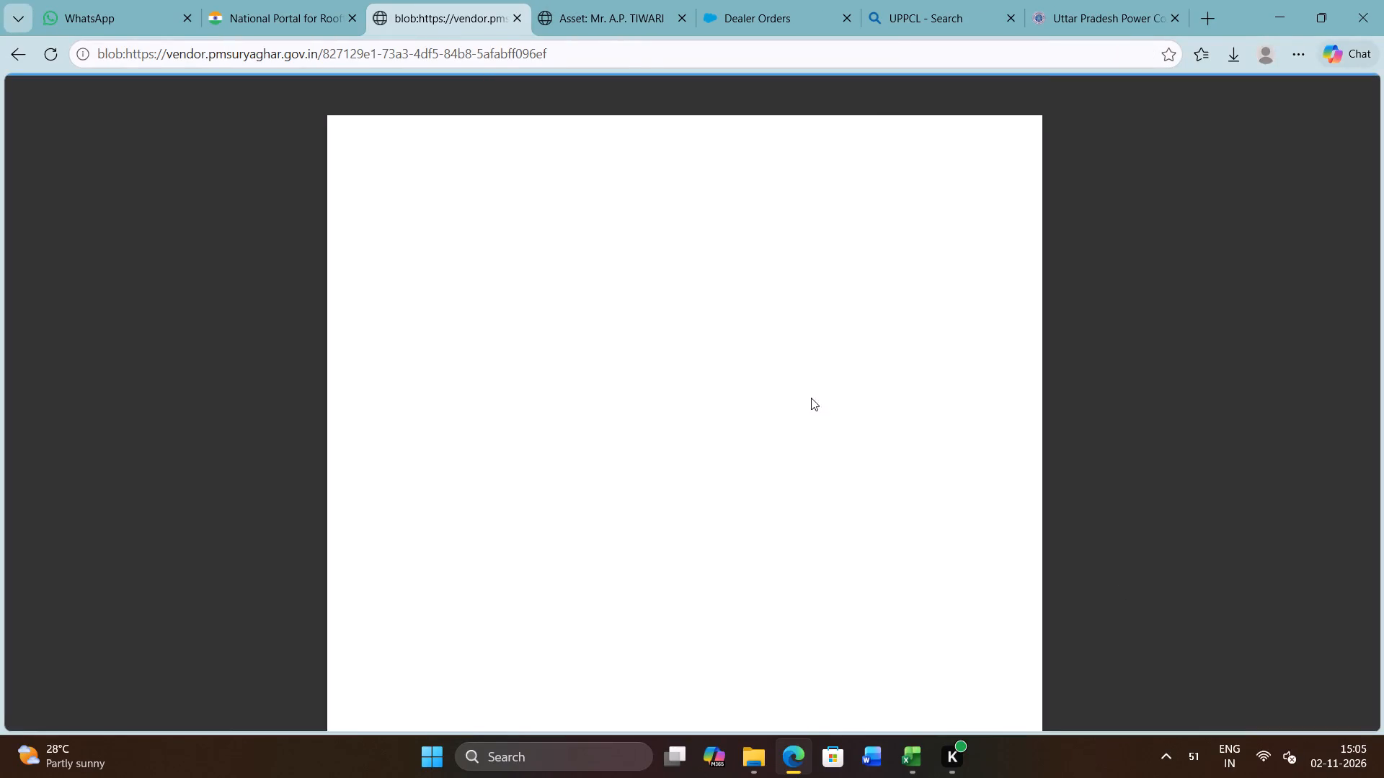
Copy the applicant's name from the Name of Applicant row of the feasibility approval letter.
left_click_drag(716, 383, 861, 383)
left_click(817, 381)
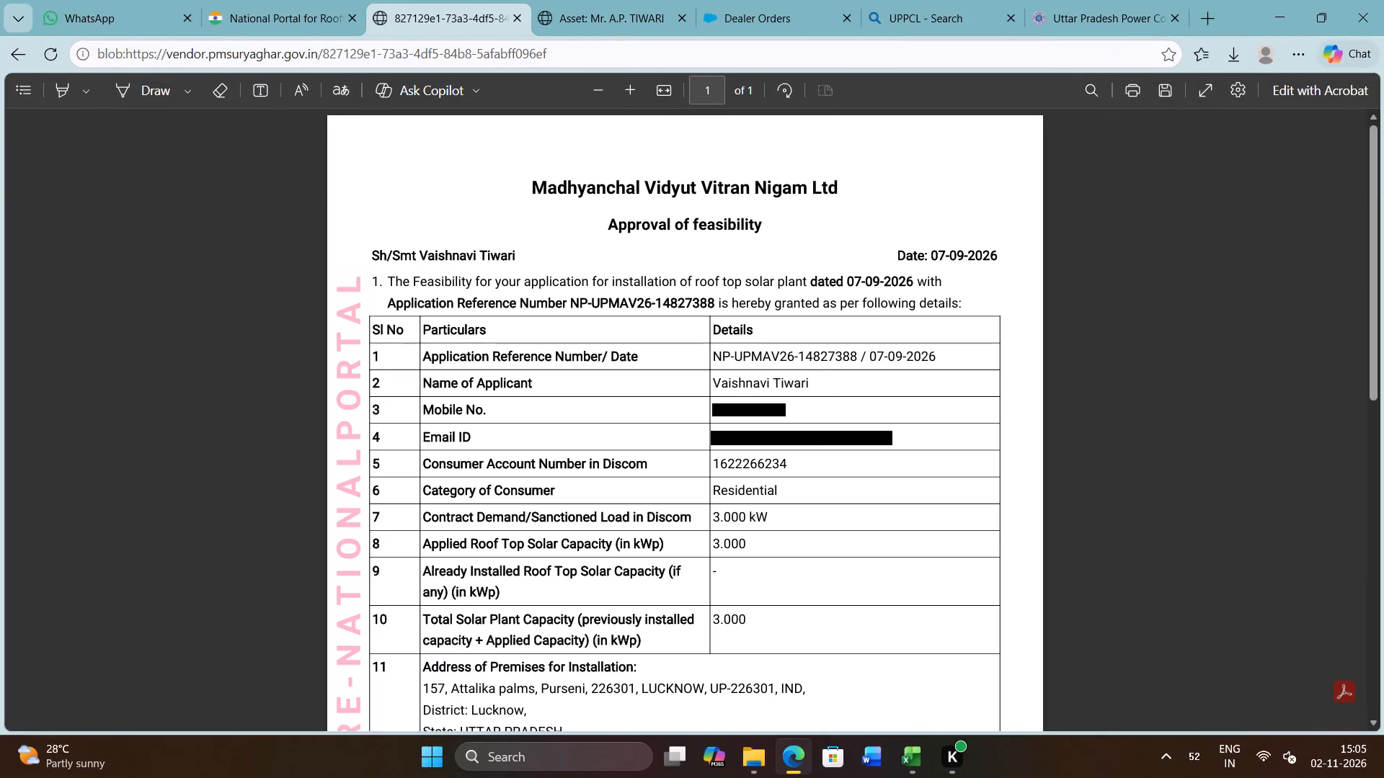
left_click_drag(817, 381, 702, 371)
left_click(711, 383)
left_click_drag(711, 383, 857, 389)
left_click_drag(857, 389, 858, 389)
left_click_drag(817, 384, 710, 385)
key("ctrl+v")
key("ctrl+c")
key("ctrl+c")
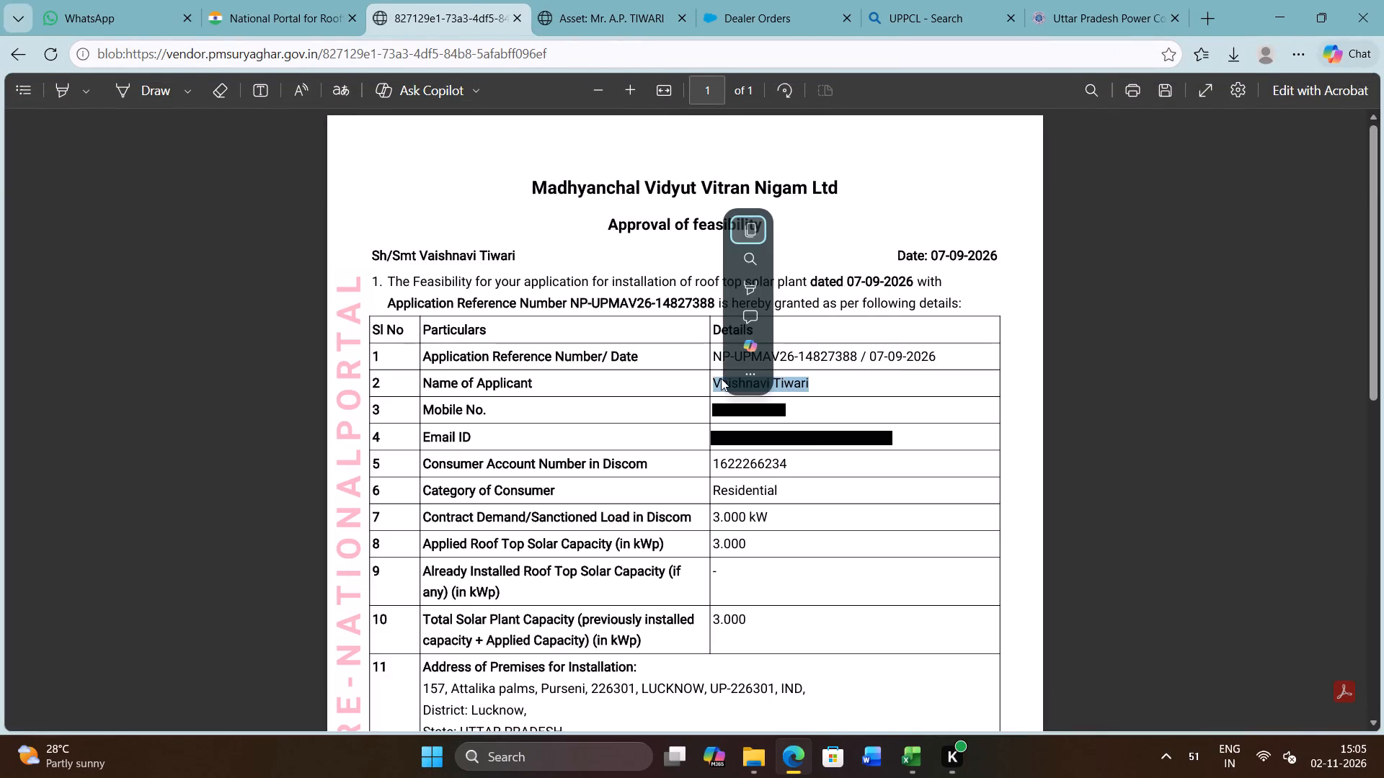
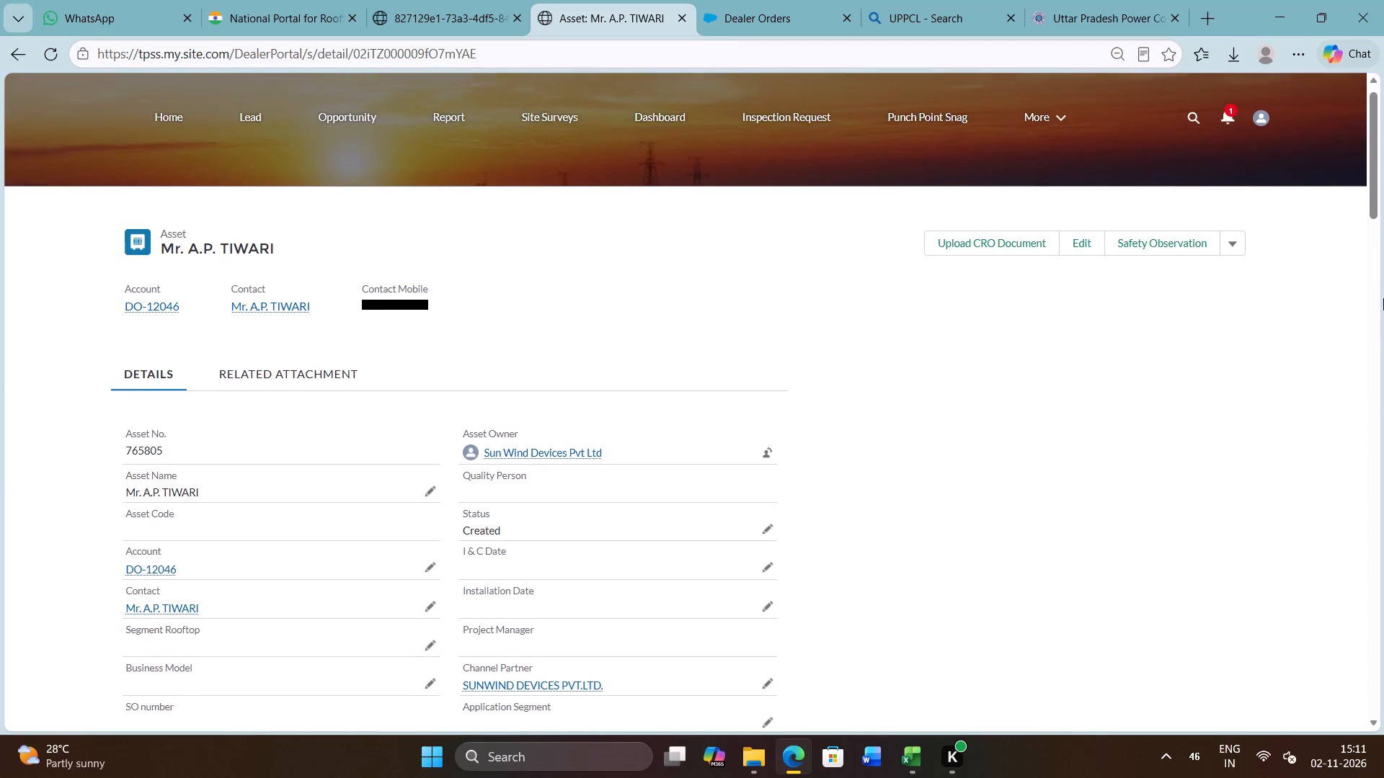
Review the details of the applicant's asset record in the dealer portal.
scroll(1321, 274, "down", 1)
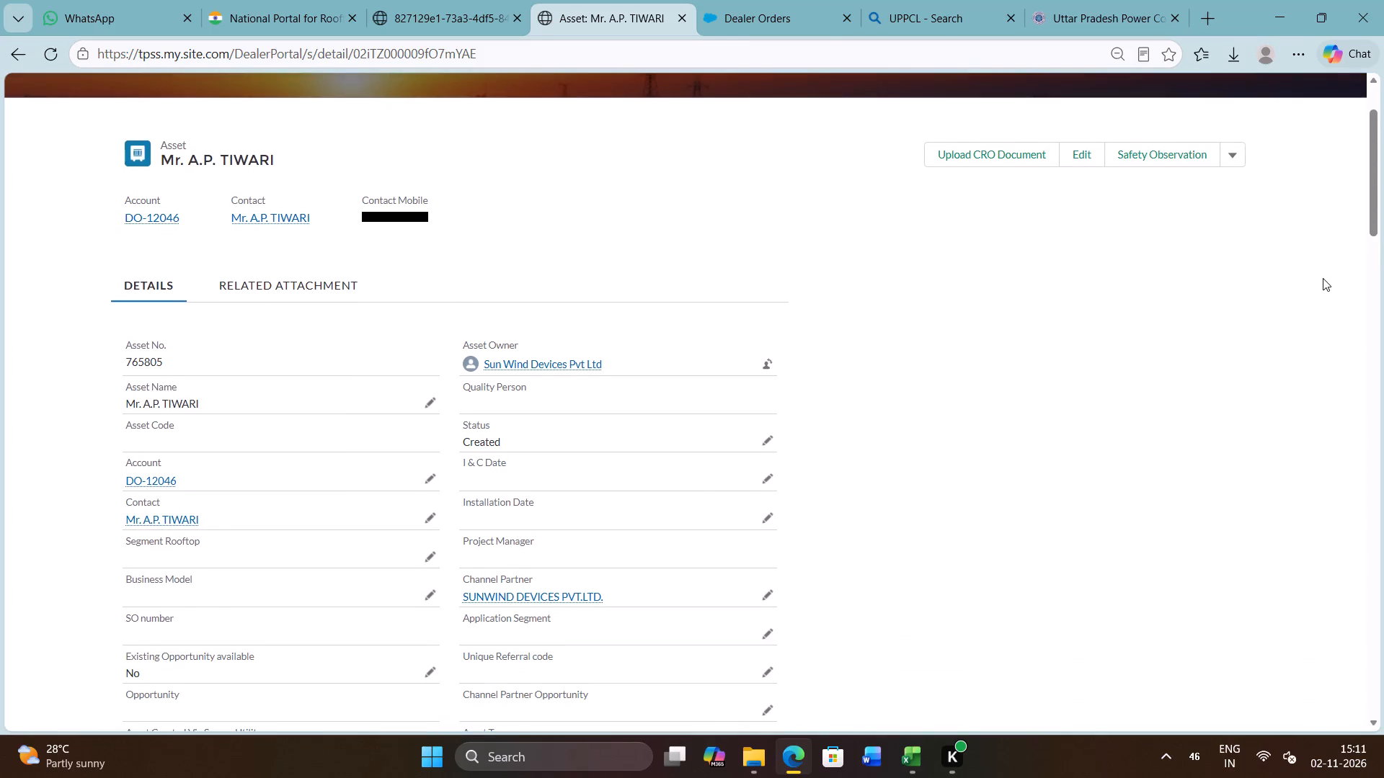
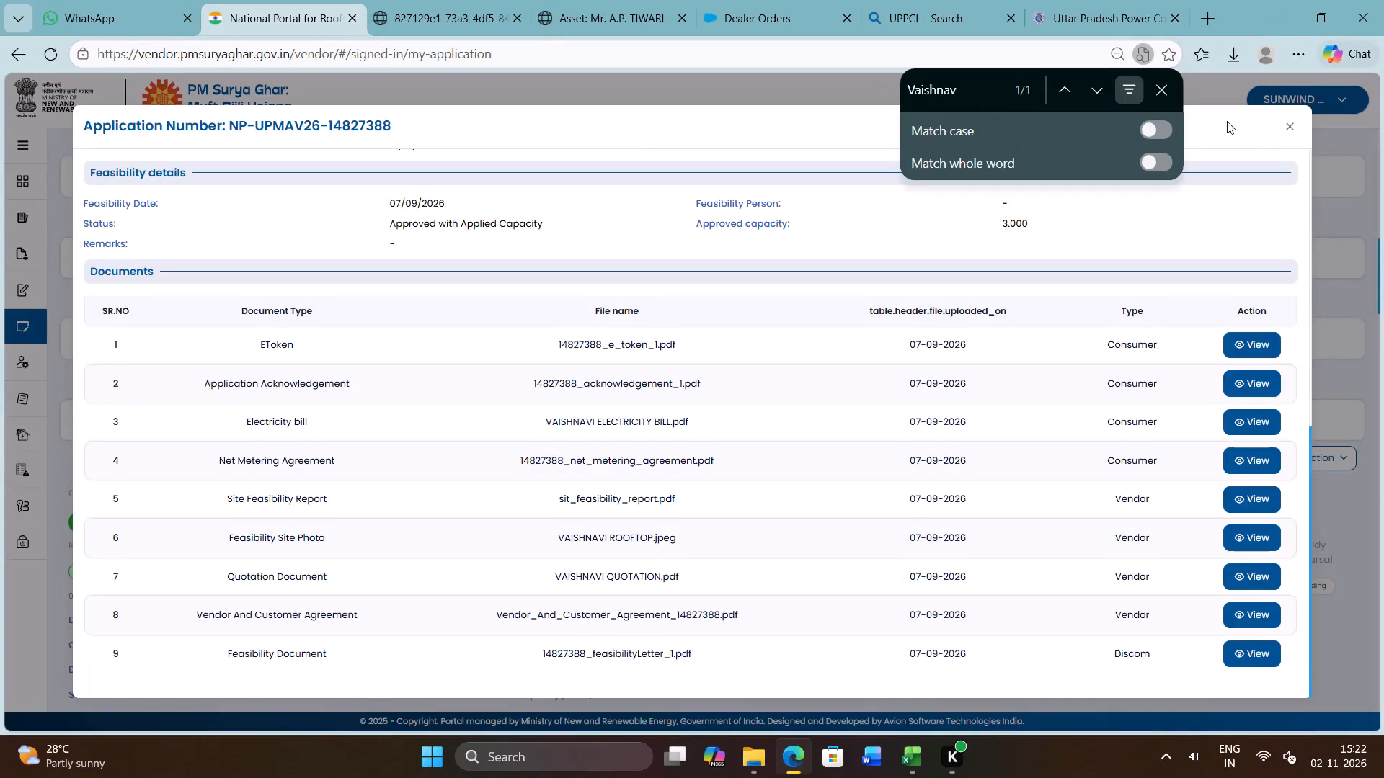
Close the open application details and search the My Application list for the consumer name Vaishnavi.
left_click(1285, 131)
left_click(1148, 95)
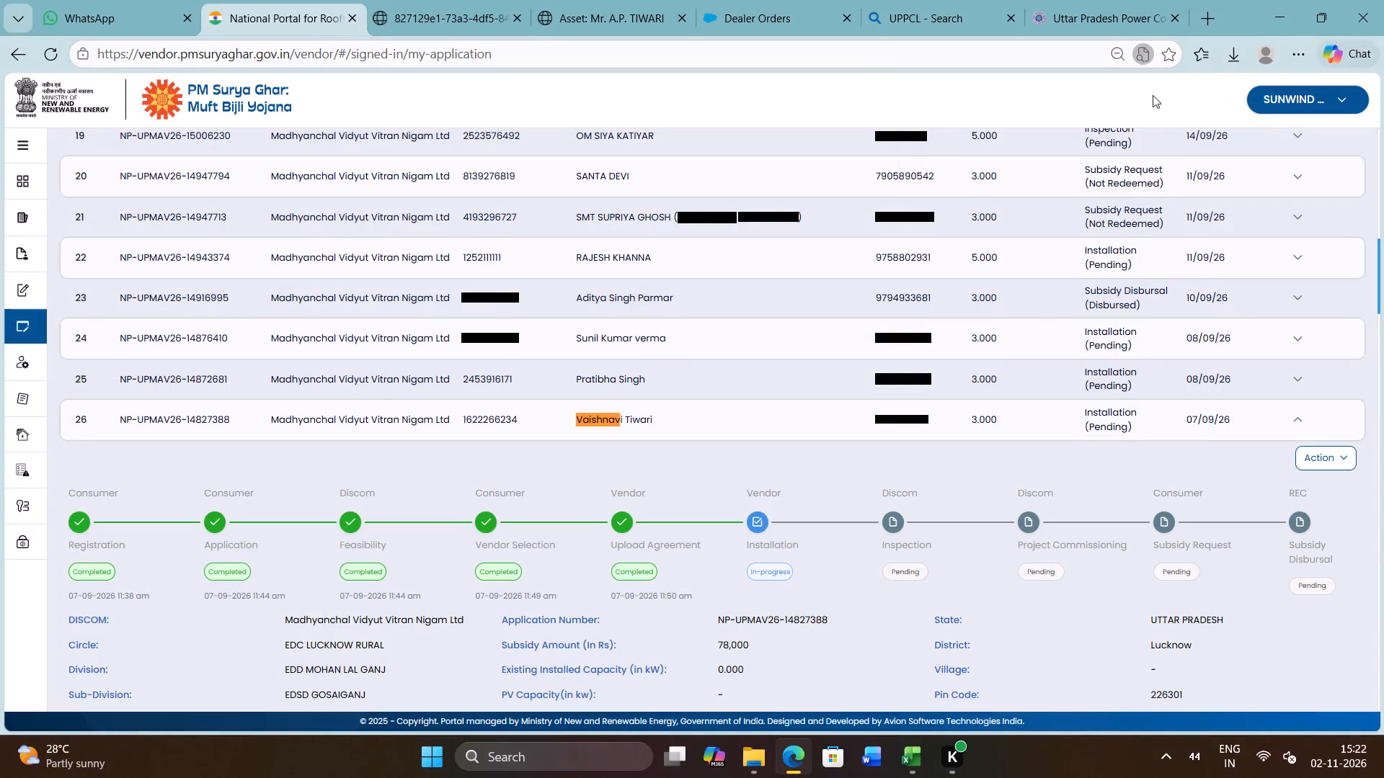
scroll(1009, 465, "up", 12)
scroll(982, 528, "up", 4)
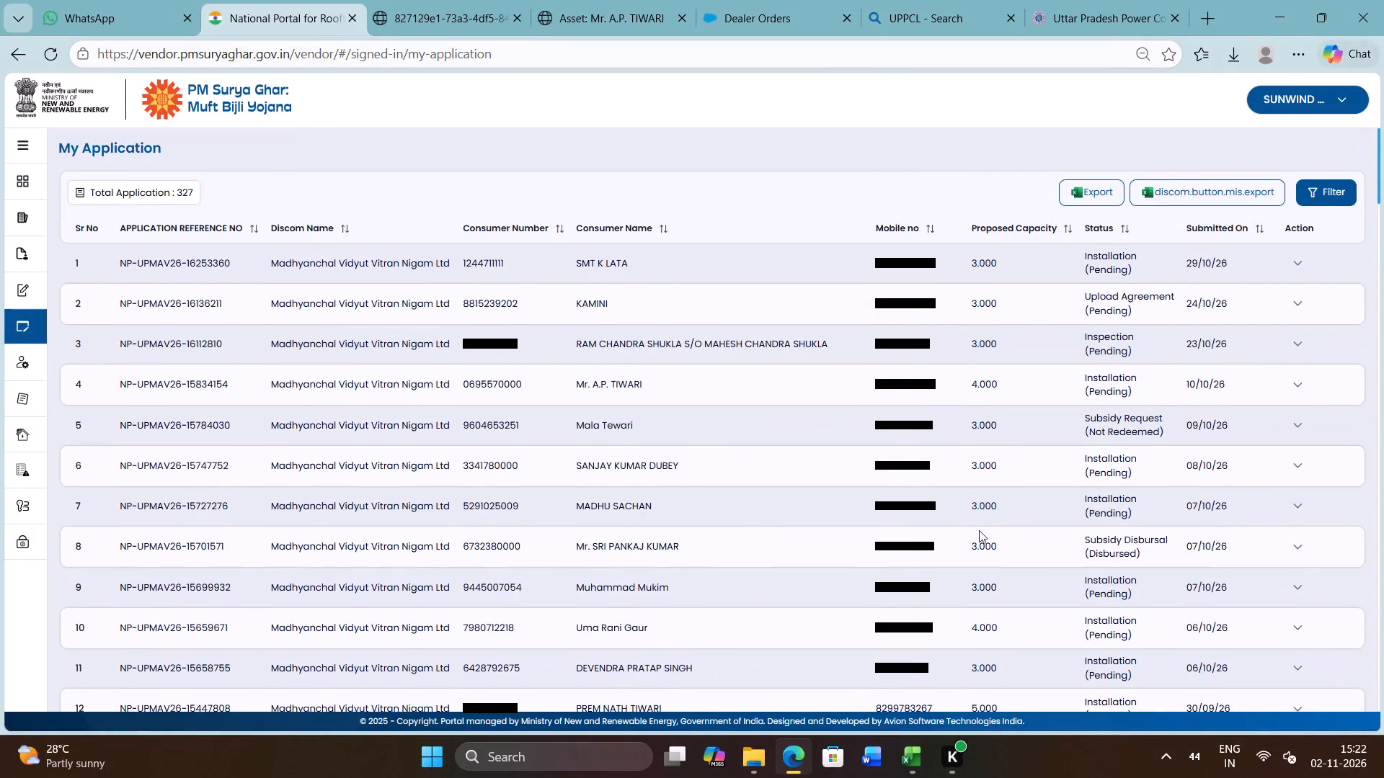
left_click(1305, 67)
scroll(1282, 321, "down", 4)
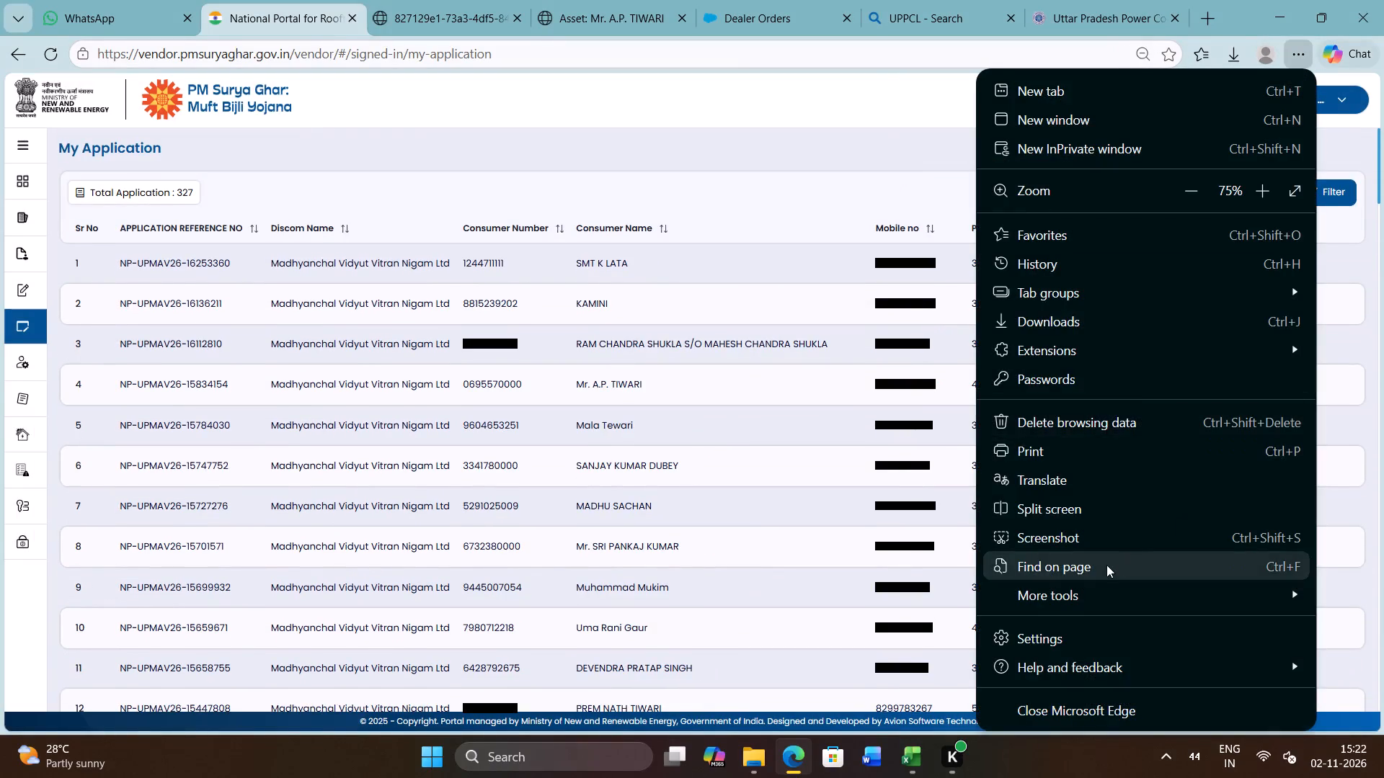
left_click(1106, 565)
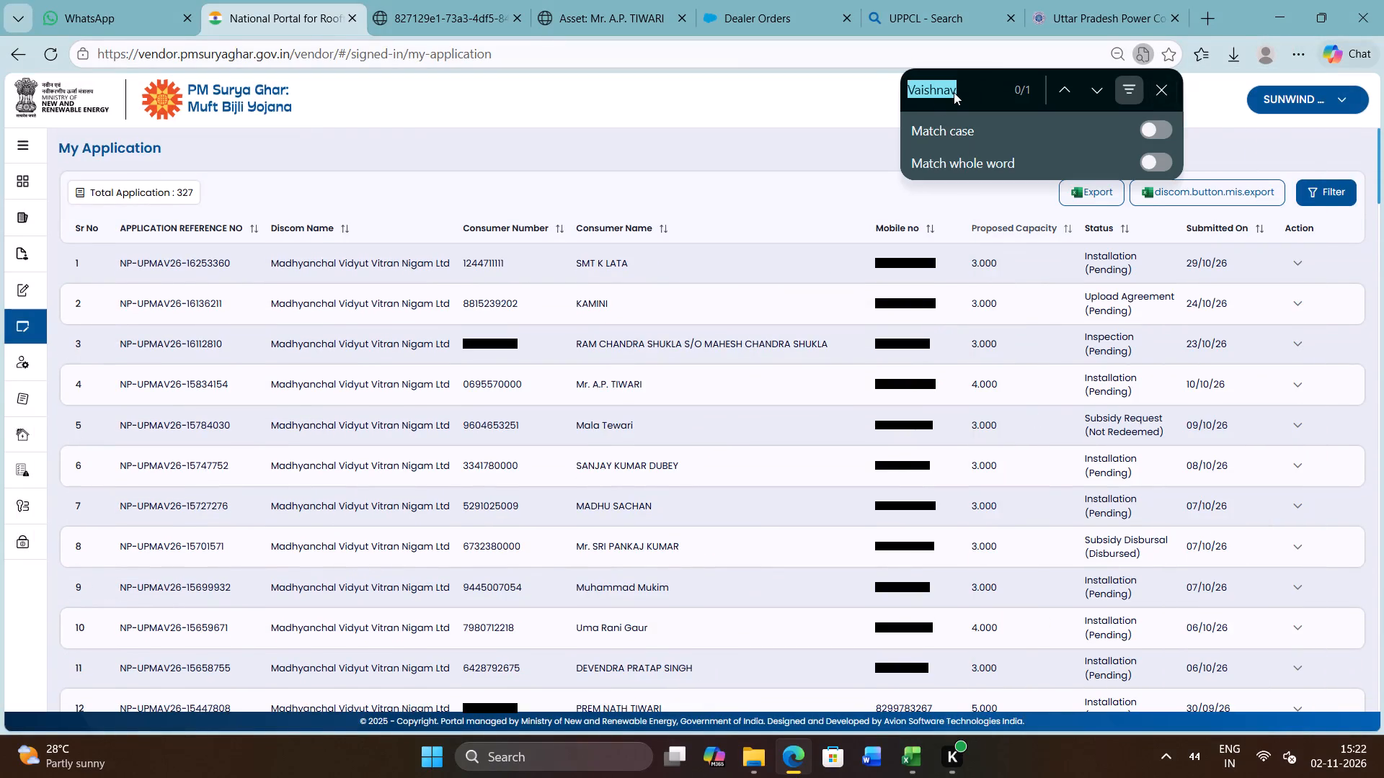
left_click(960, 91)
key("i")
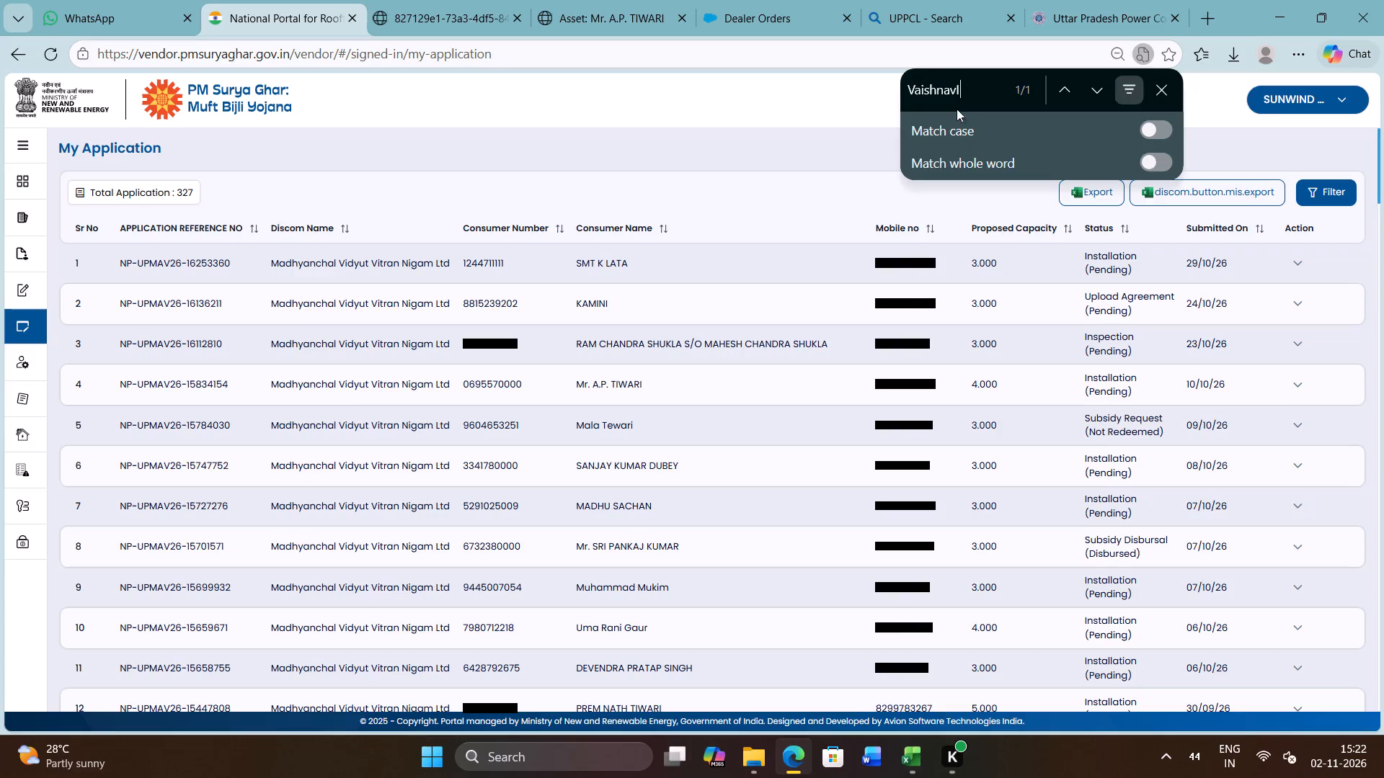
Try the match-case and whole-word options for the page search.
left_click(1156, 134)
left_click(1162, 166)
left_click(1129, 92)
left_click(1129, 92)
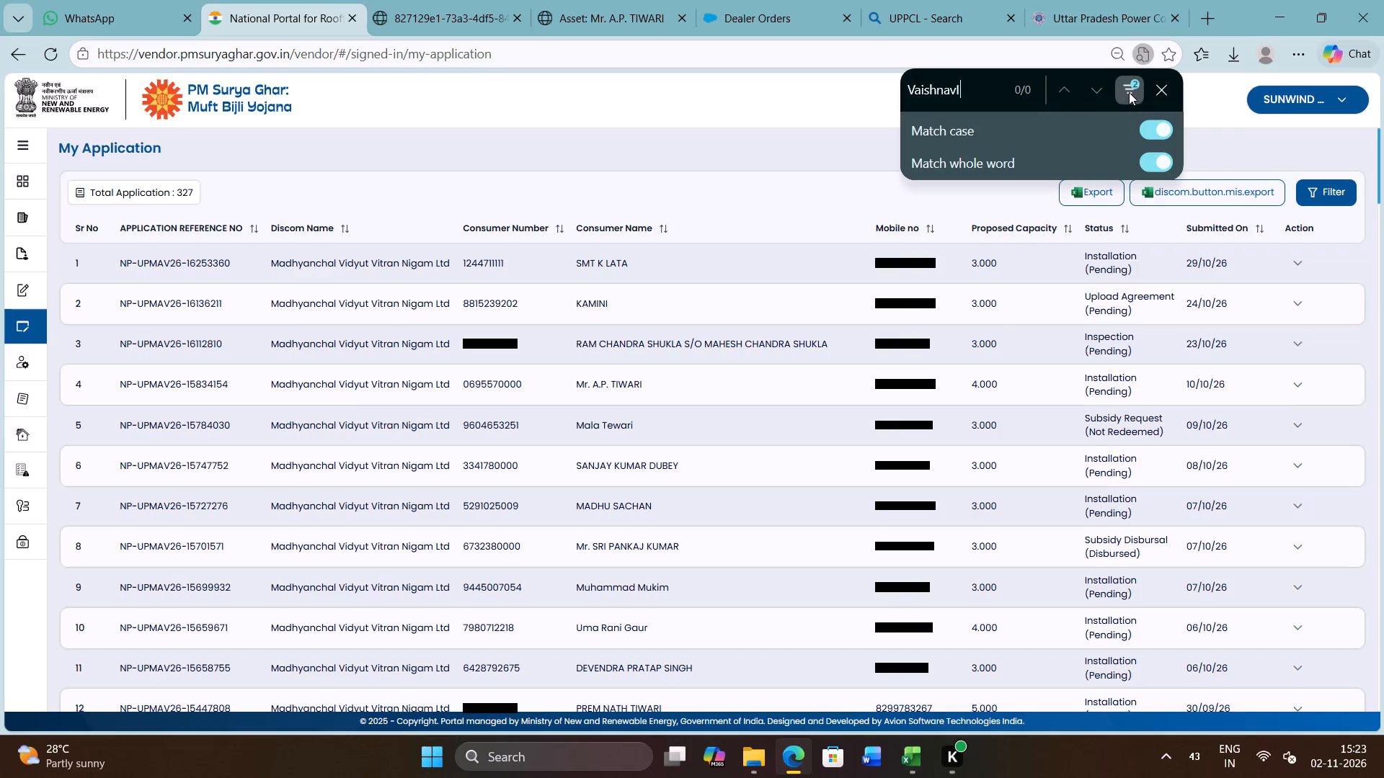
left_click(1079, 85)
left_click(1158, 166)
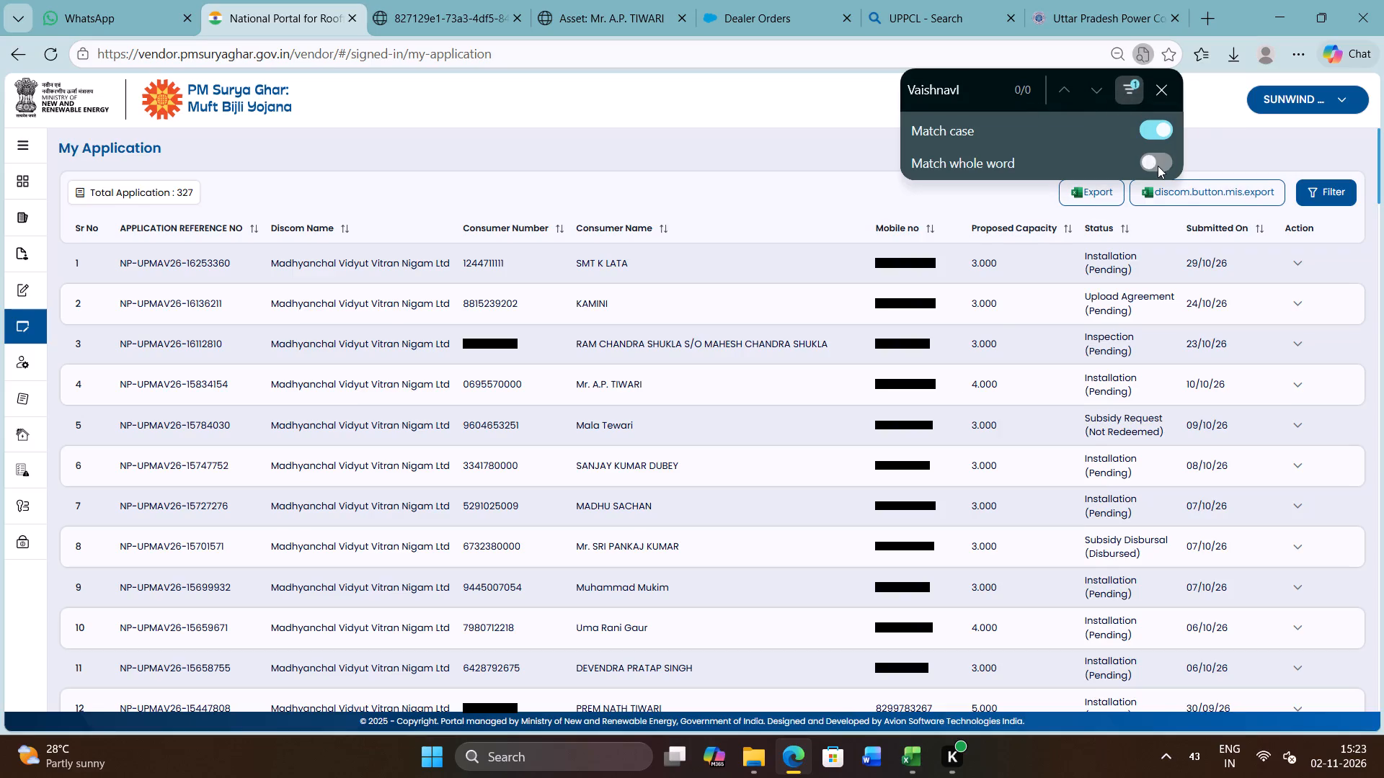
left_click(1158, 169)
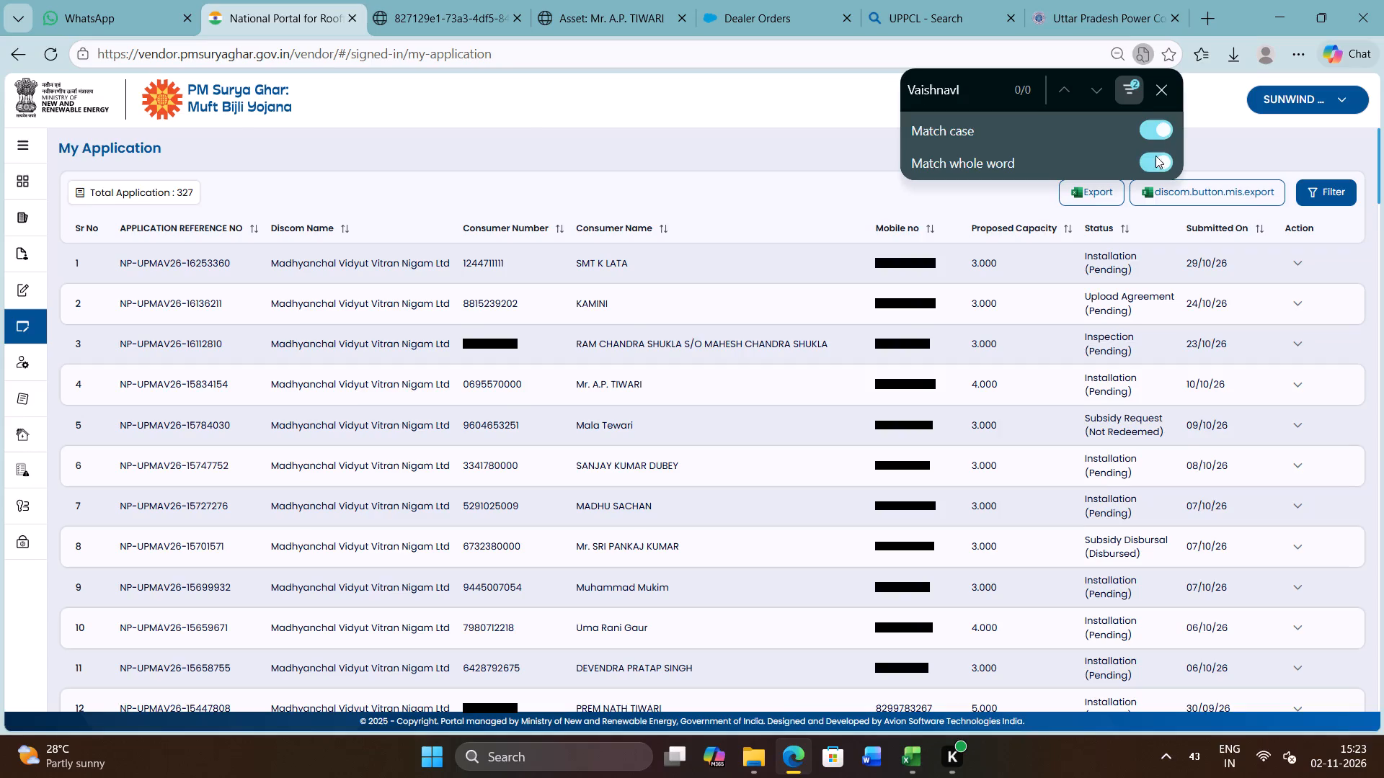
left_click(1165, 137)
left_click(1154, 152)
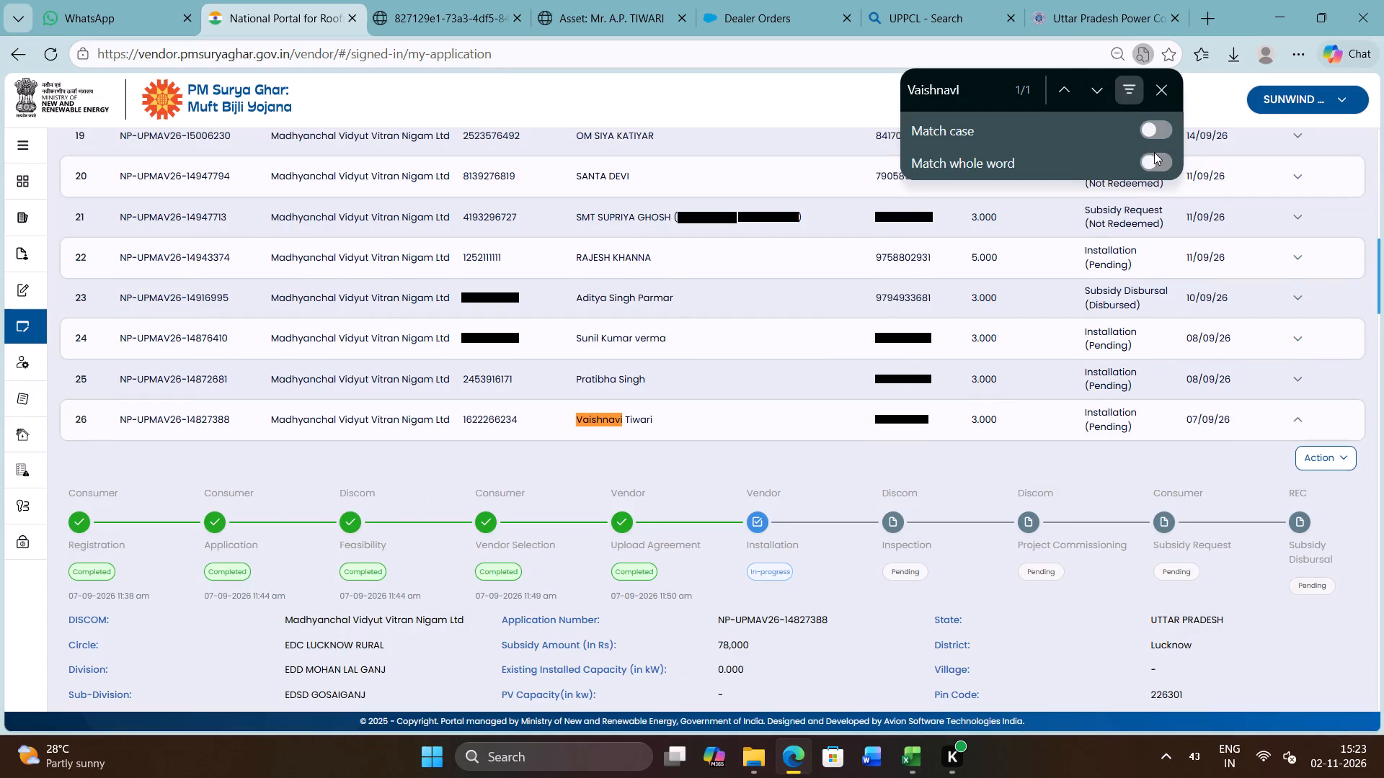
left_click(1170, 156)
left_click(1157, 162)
left_click(1314, 453)
left_click(1276, 538)
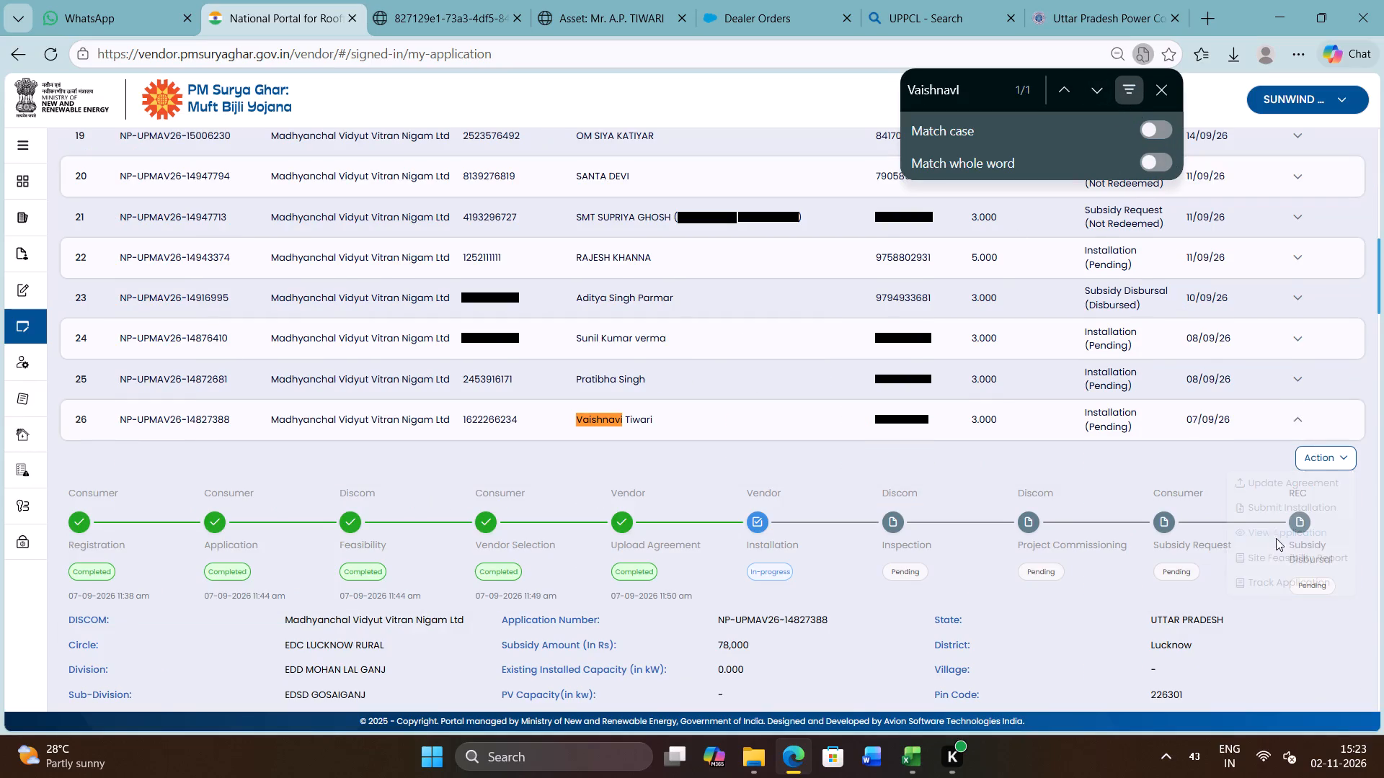
scroll(1219, 538, "down", 1)
scroll(1079, 613, "down", 20)
scroll(1079, 613, "down", 2)
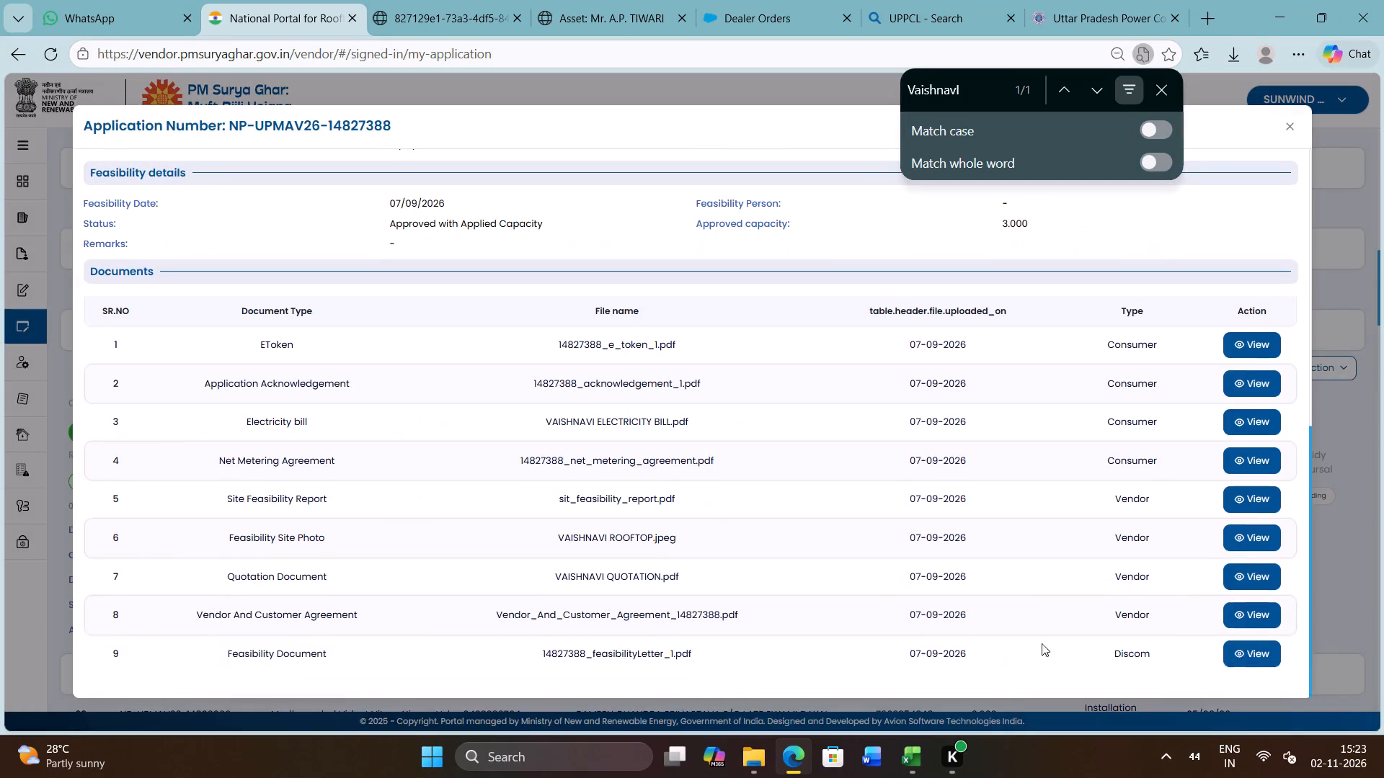
left_click(1246, 656)
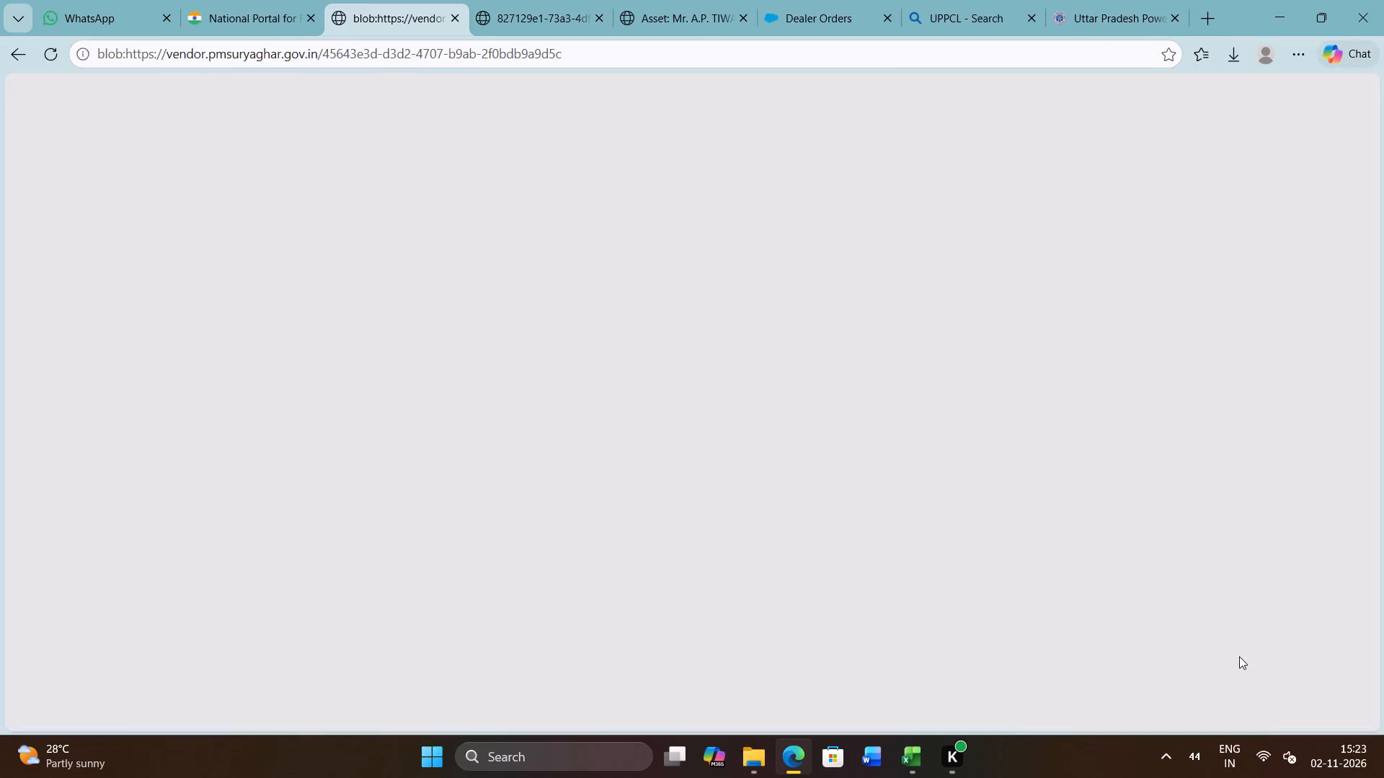
Select the applicant's name in the details table of the feasibility approval.
left_click_drag(713, 386, 812, 390)
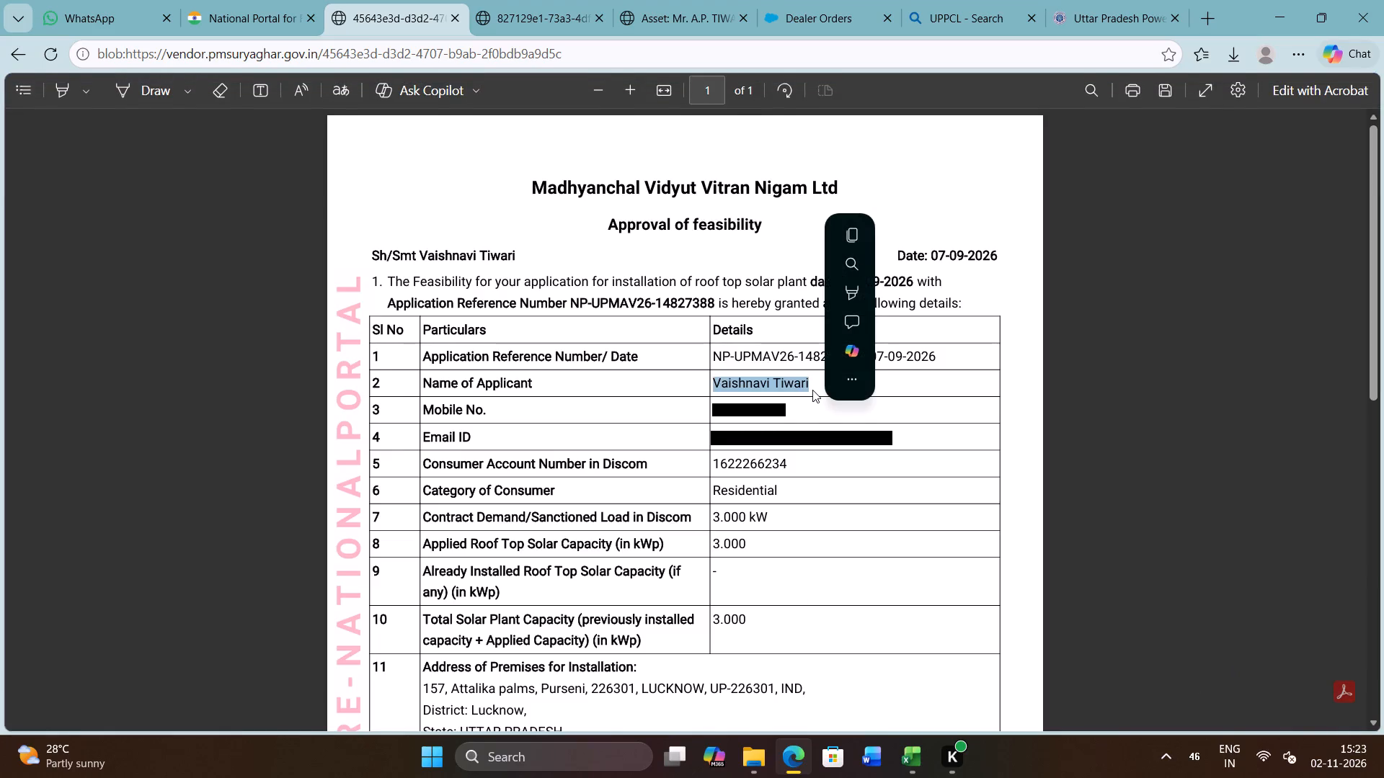
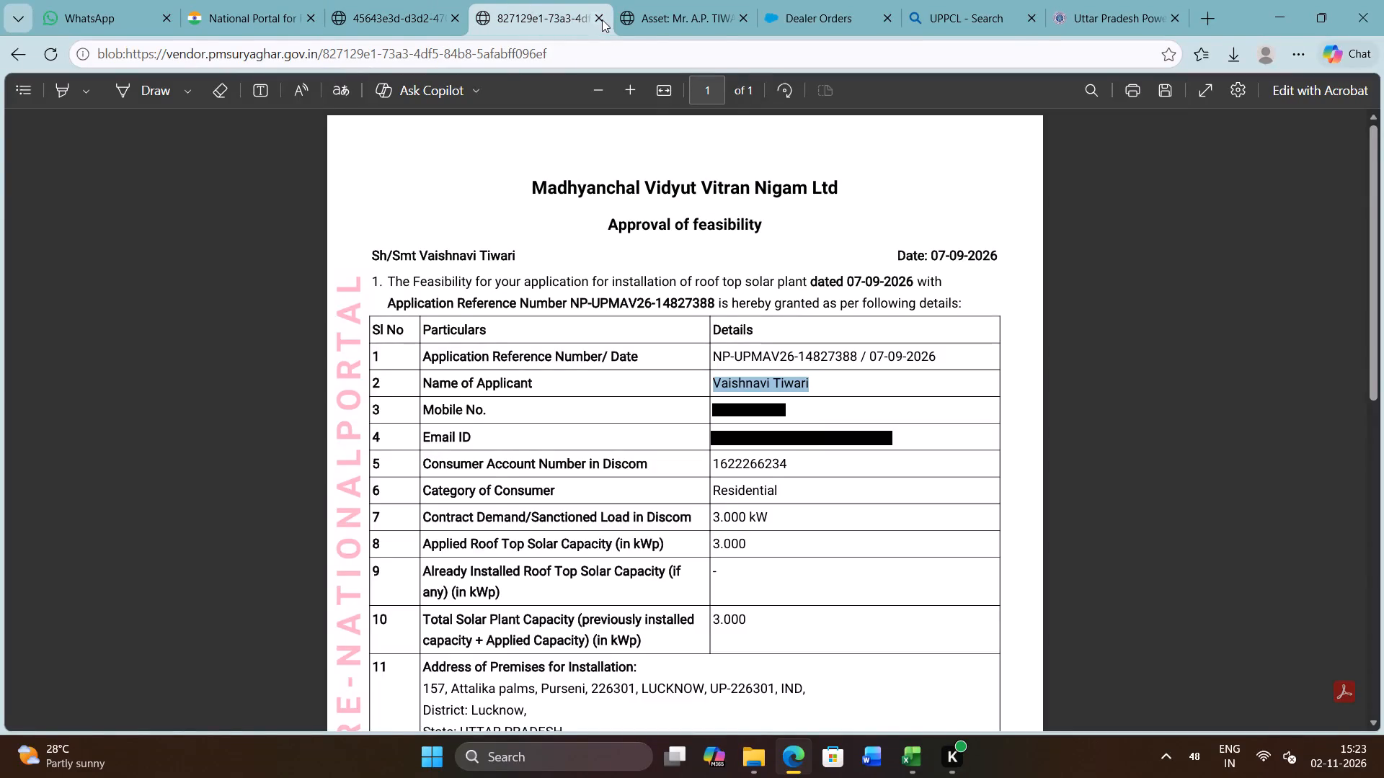
Close the feasibility approval document and return from the asset record to the related assets list of dealer order DO-12046.
left_click(569, 19)
left_click_drag(603, 17, 150, 90)
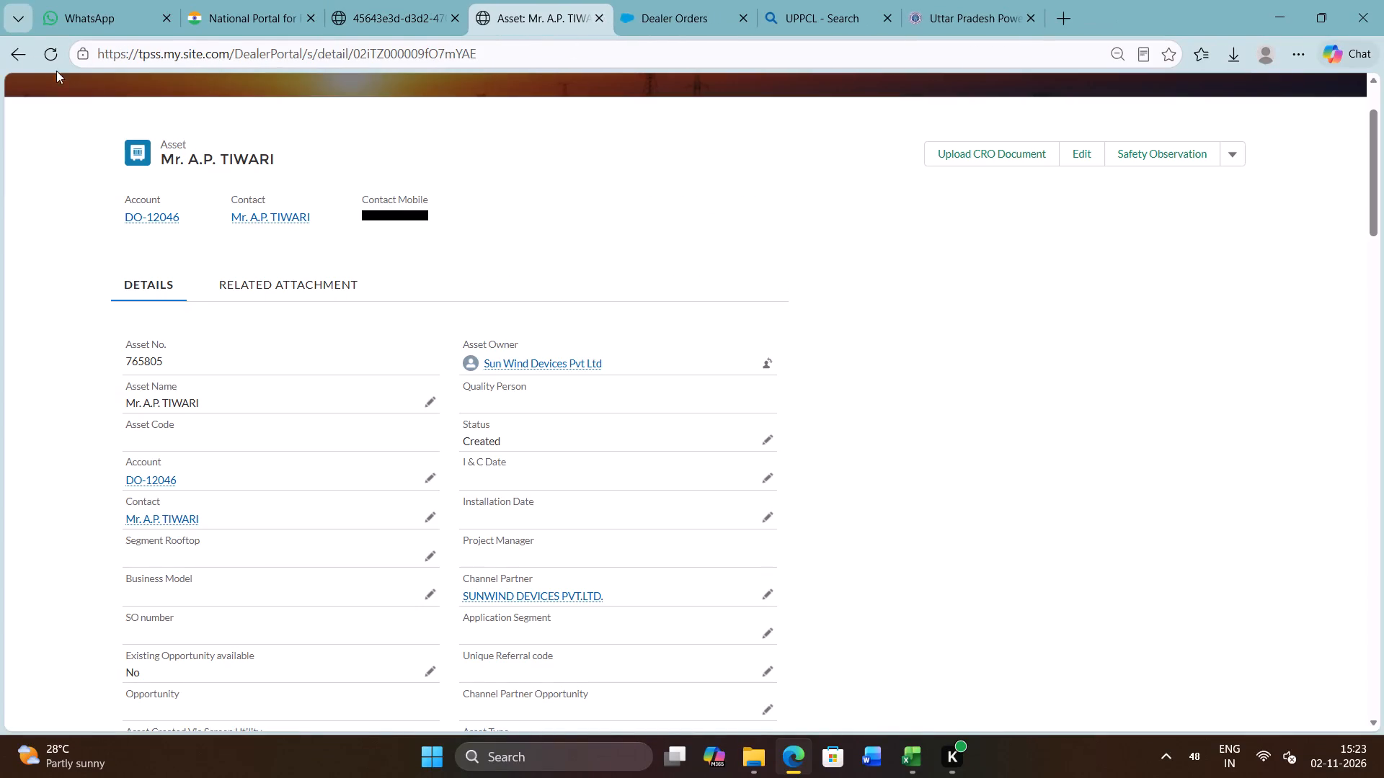
left_click(1, 52)
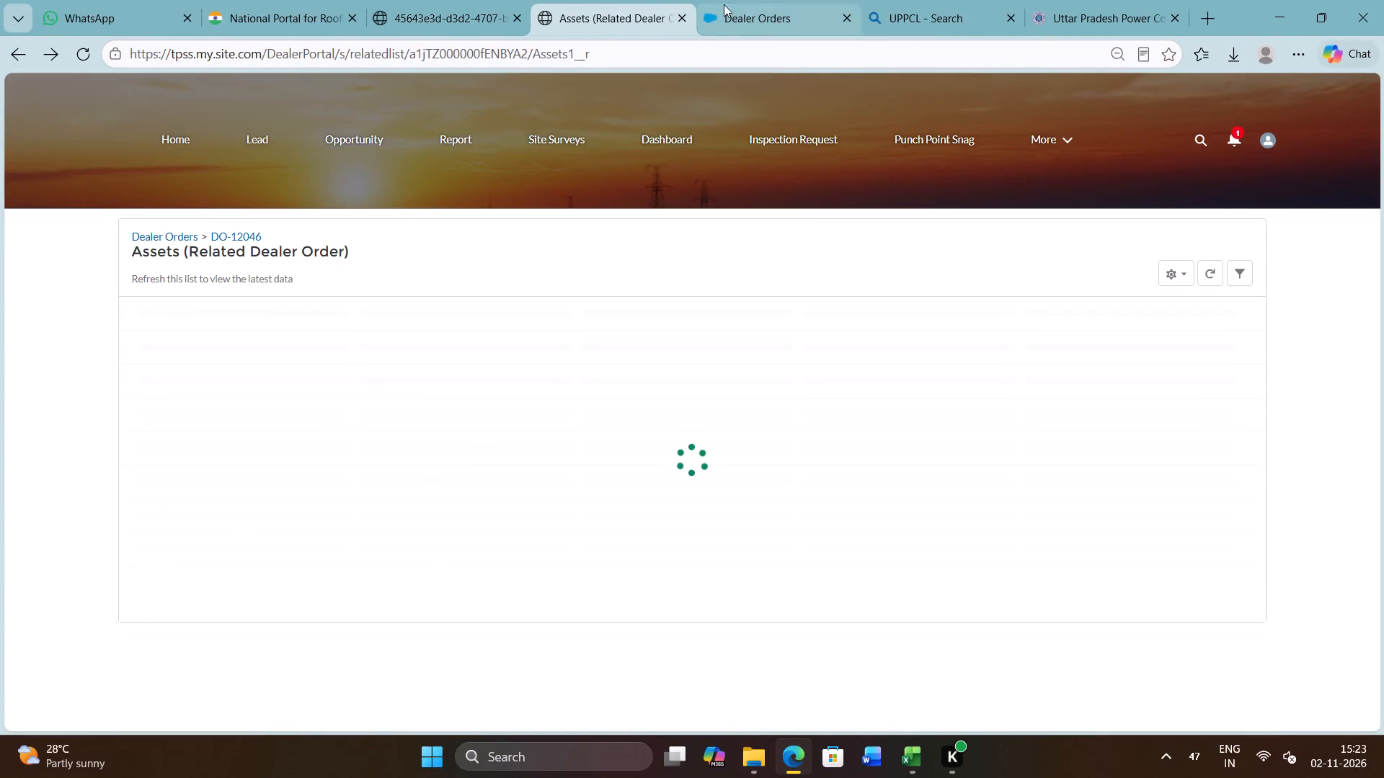
Close the UPPCL search page and the Uttar Pradesh Power page, leaving the Dealer Orders list open.
left_click(924, 28)
left_click(1011, 22)
left_click(1011, 22)
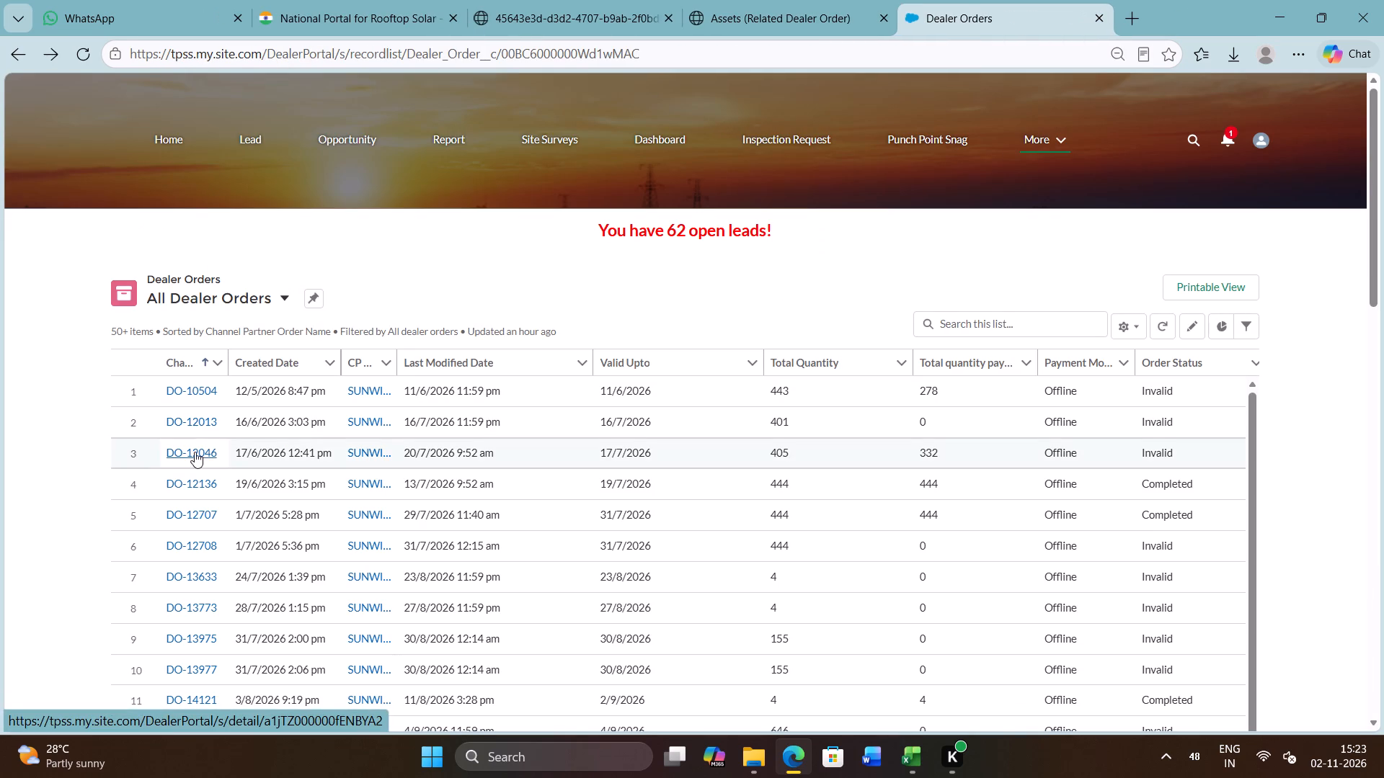
Open dealer order DO-12136 from the All Dealer Orders list.
left_click(198, 480)
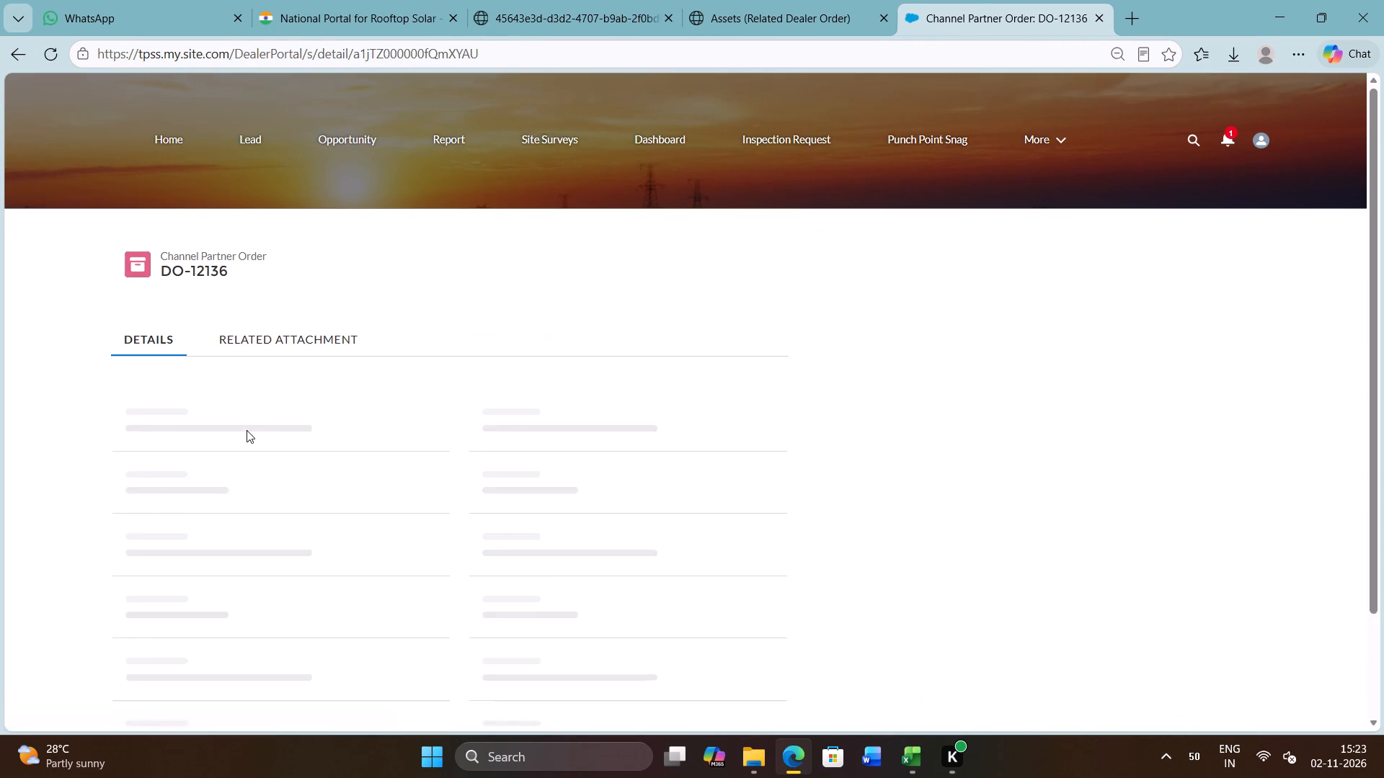
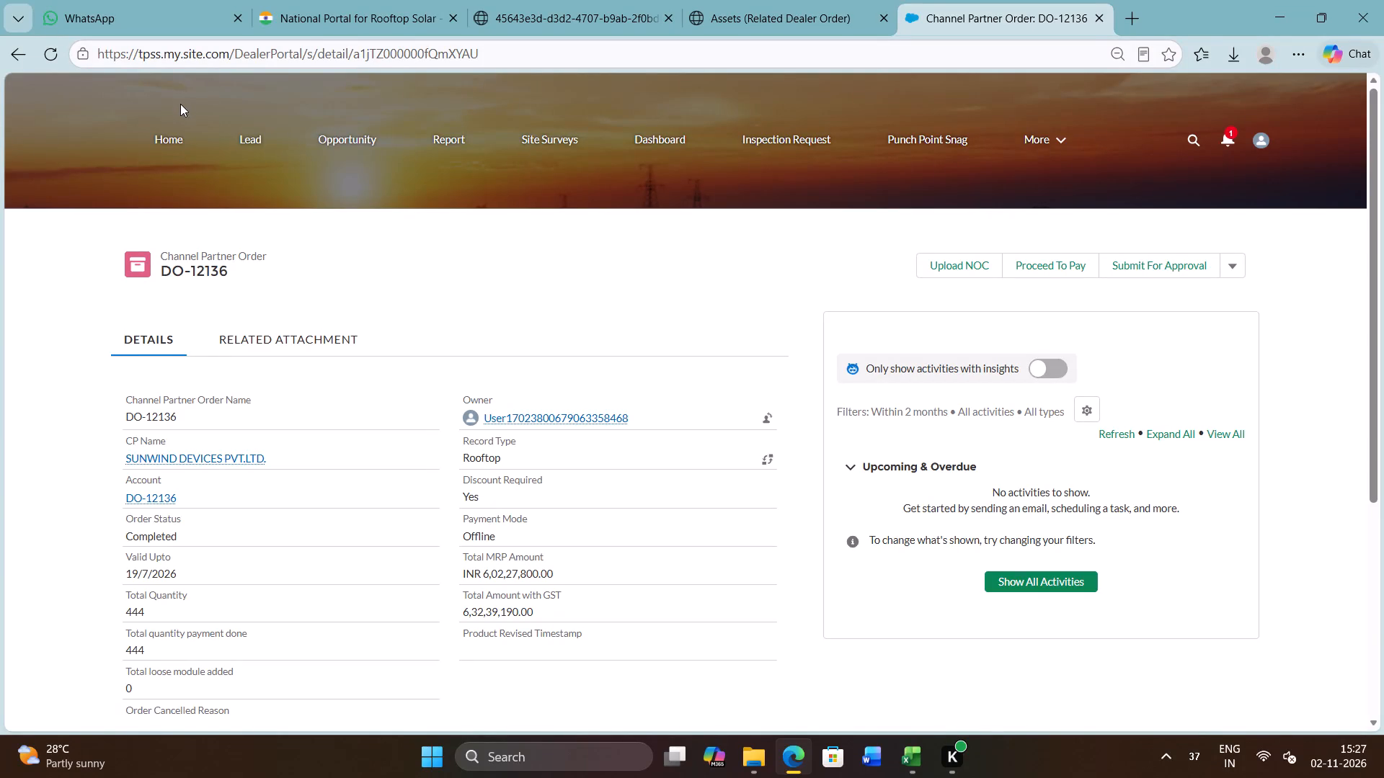
Open the full list of assets related to dealer order DO-12136.
left_click(249, 342)
scroll(603, 547, "down", 5)
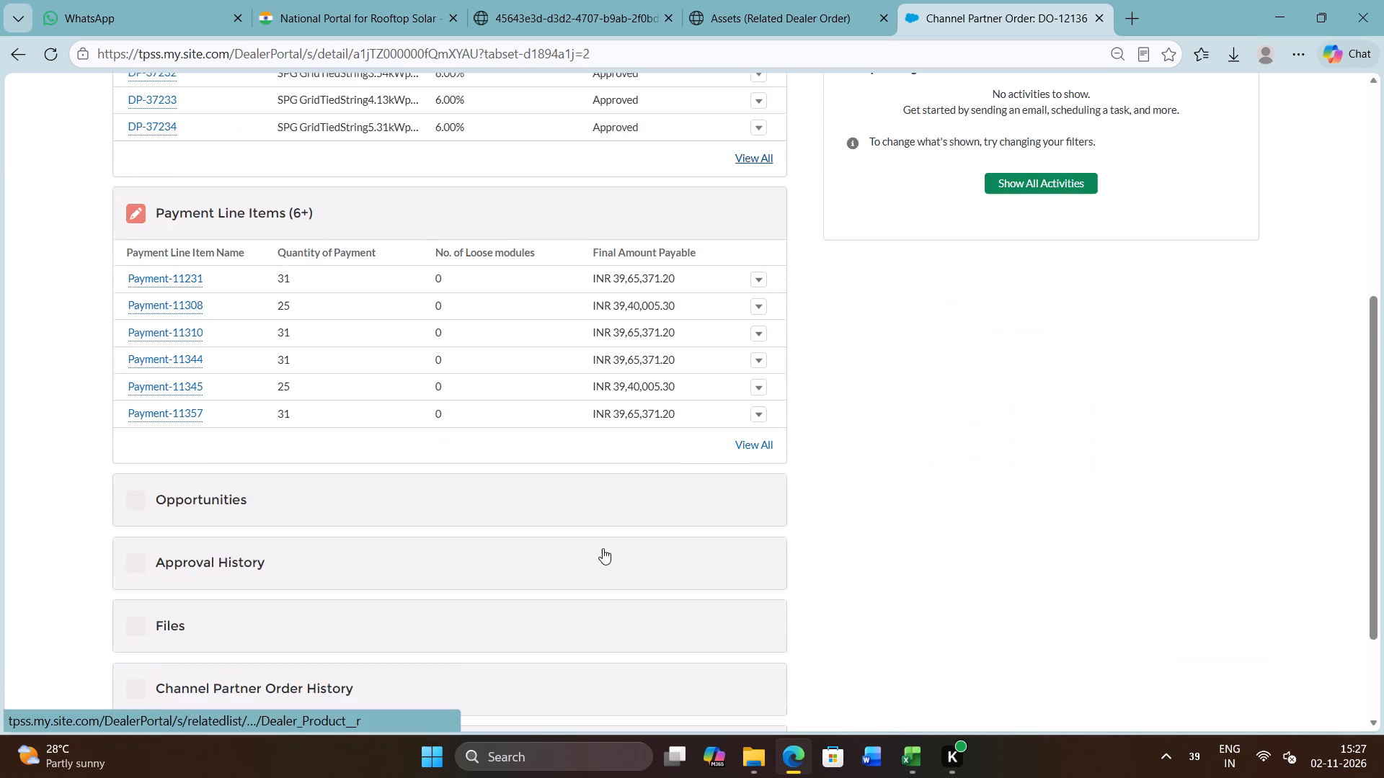
scroll(603, 548, "down", 5)
scroll(603, 548, "down", 19)
scroll(603, 550, "down", 4)
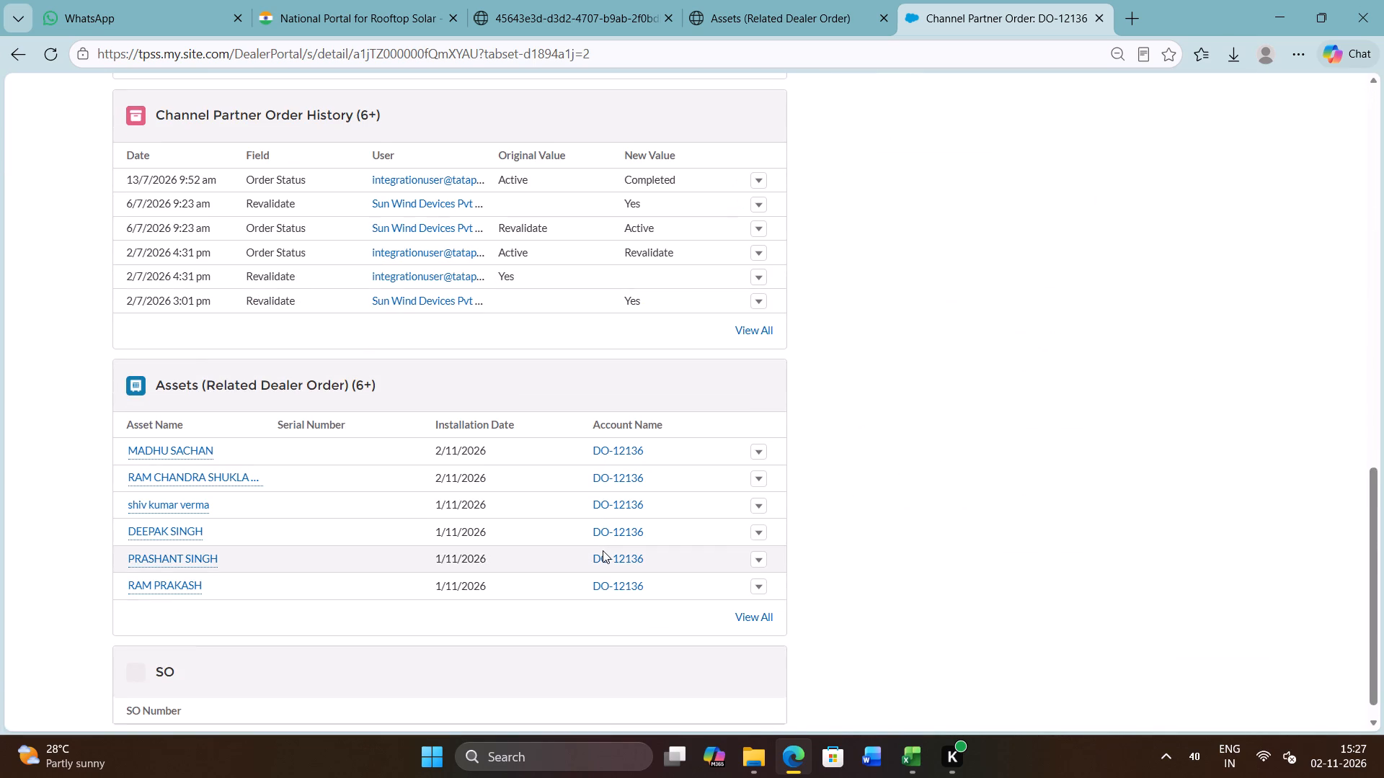
left_click(751, 618)
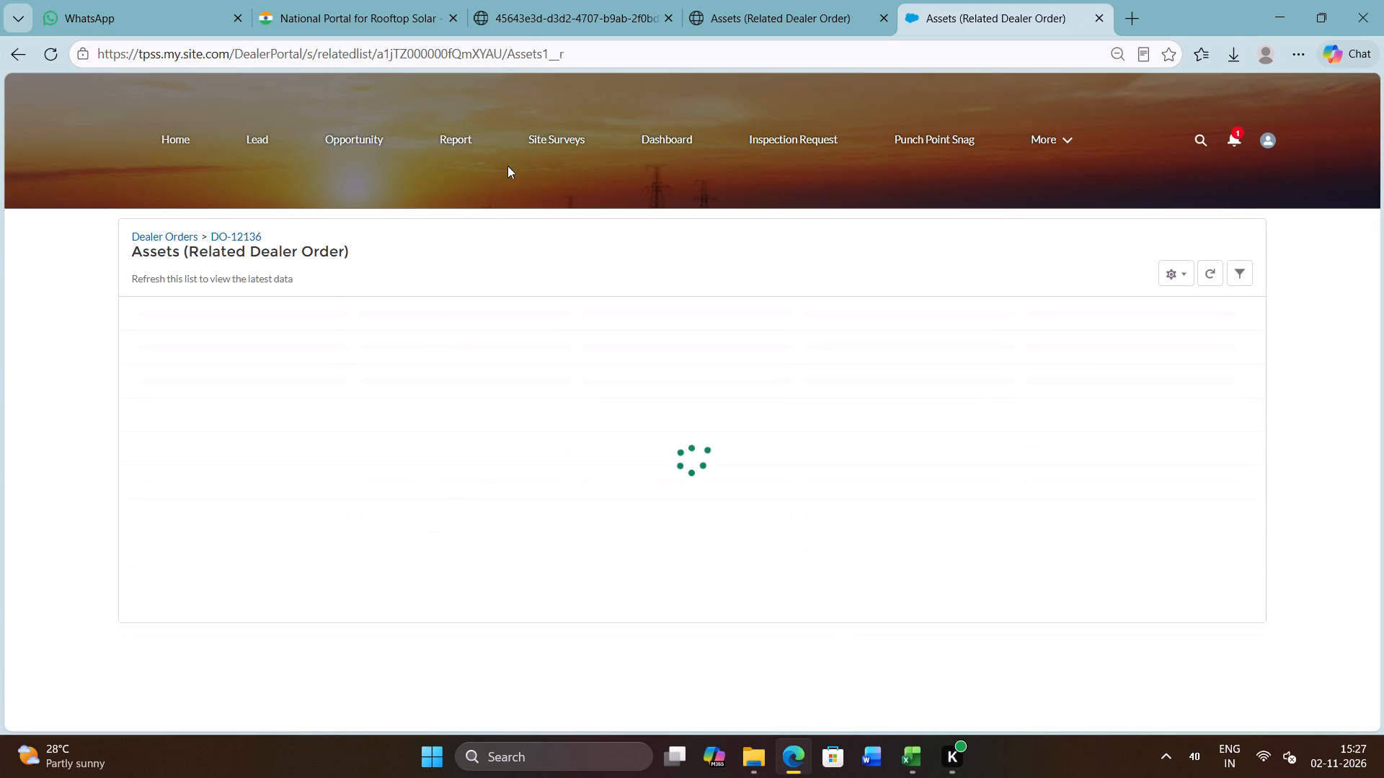
Recheck the DO-12046 related assets list, close its page, and return to the DO-12136 related assets.
left_click(538, 5)
left_click(706, 0)
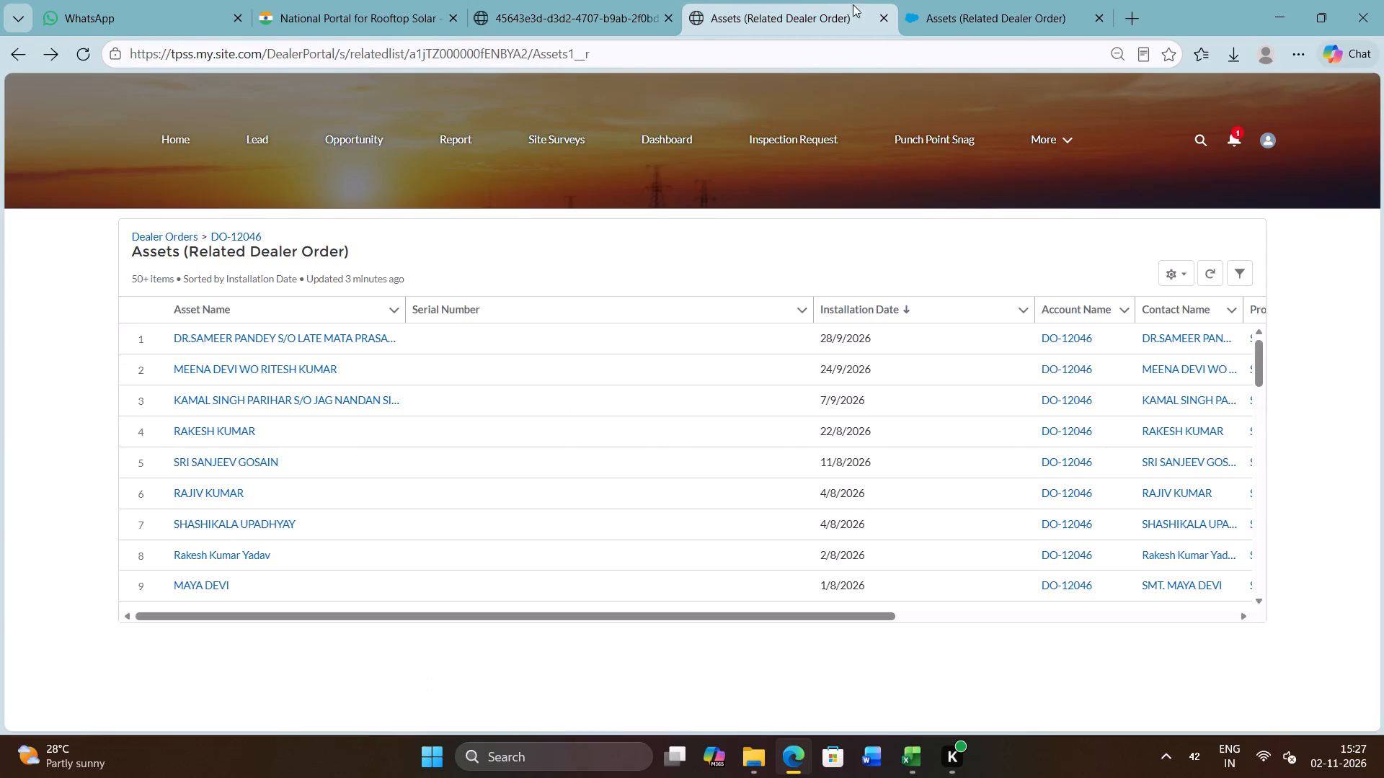
scroll(582, 382, "down", 20)
scroll(582, 382, "down", 5)
scroll(264, 463, "up", 12)
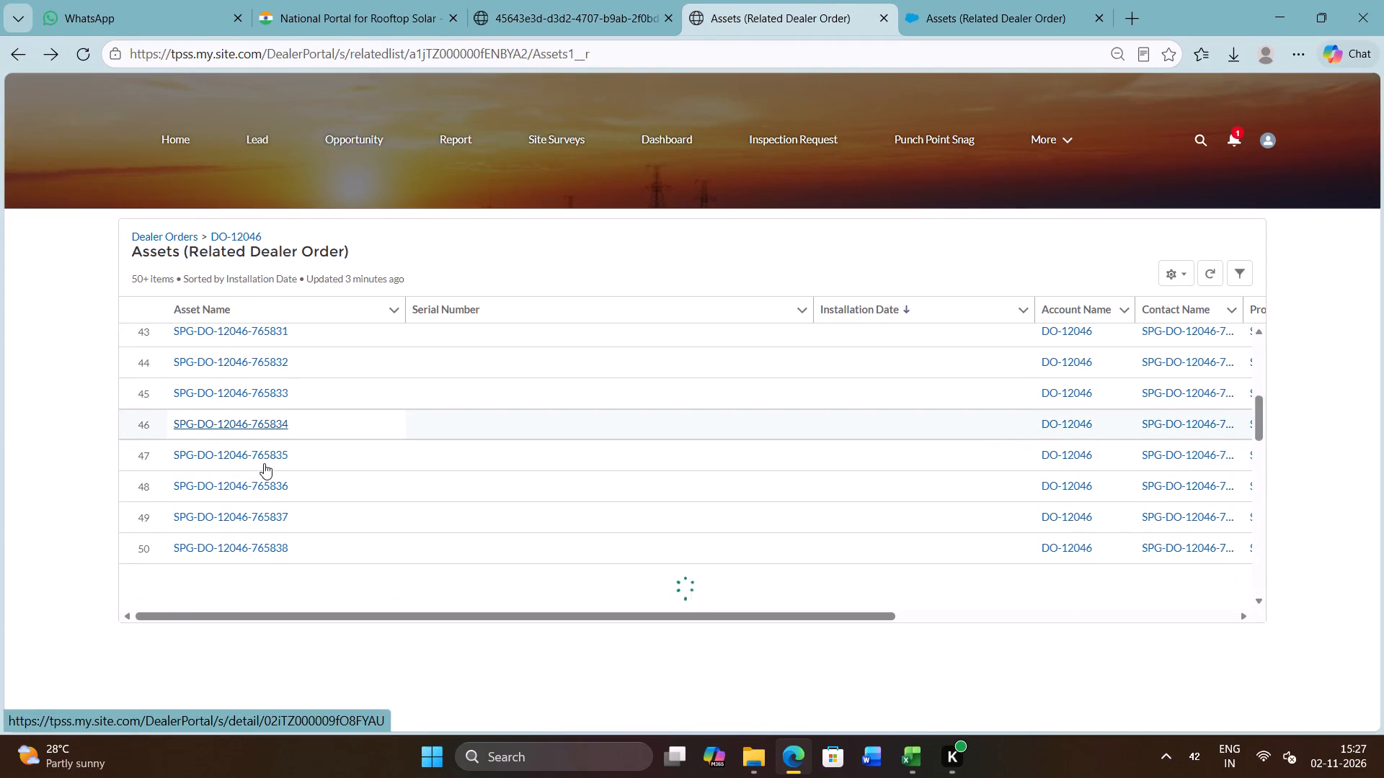
scroll(264, 463, "up", 12)
left_click(1, 68)
left_click(5, 58)
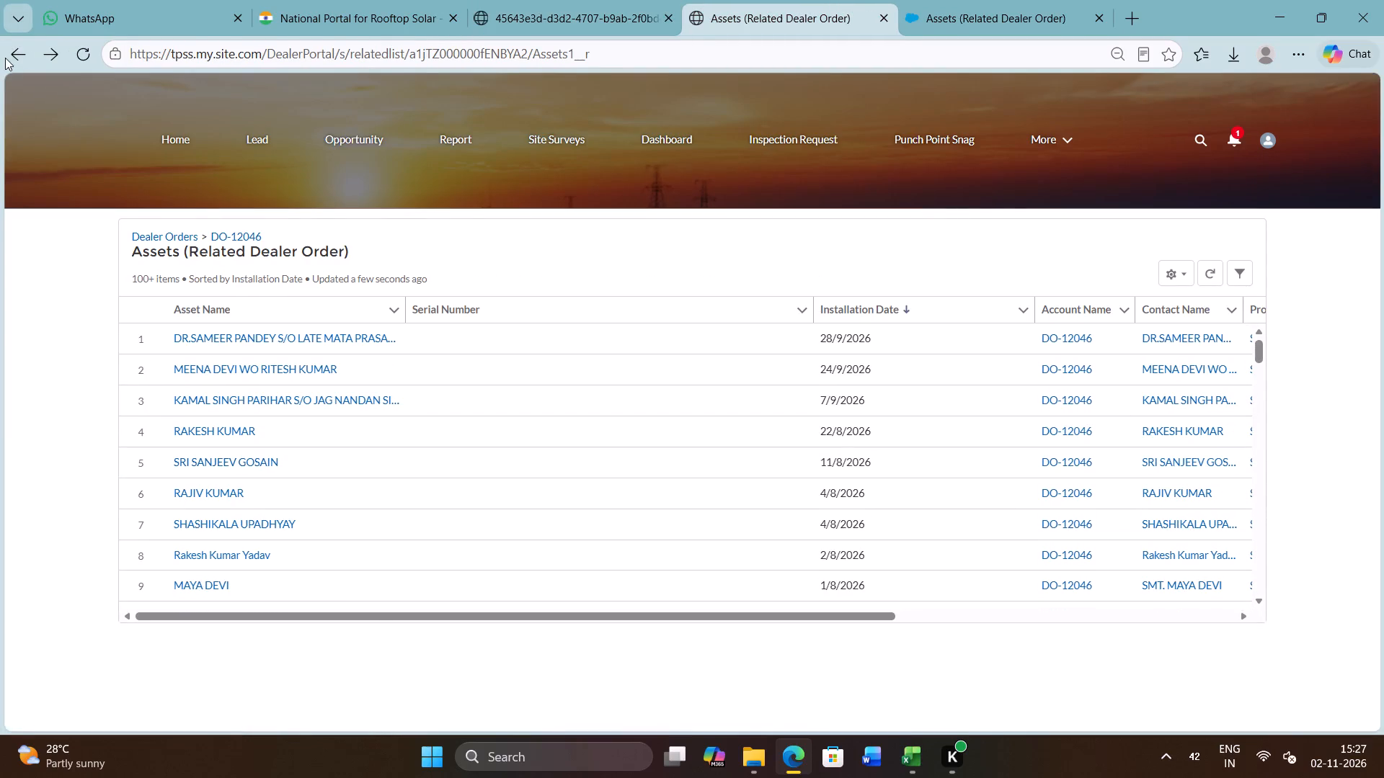
left_click(17, 44)
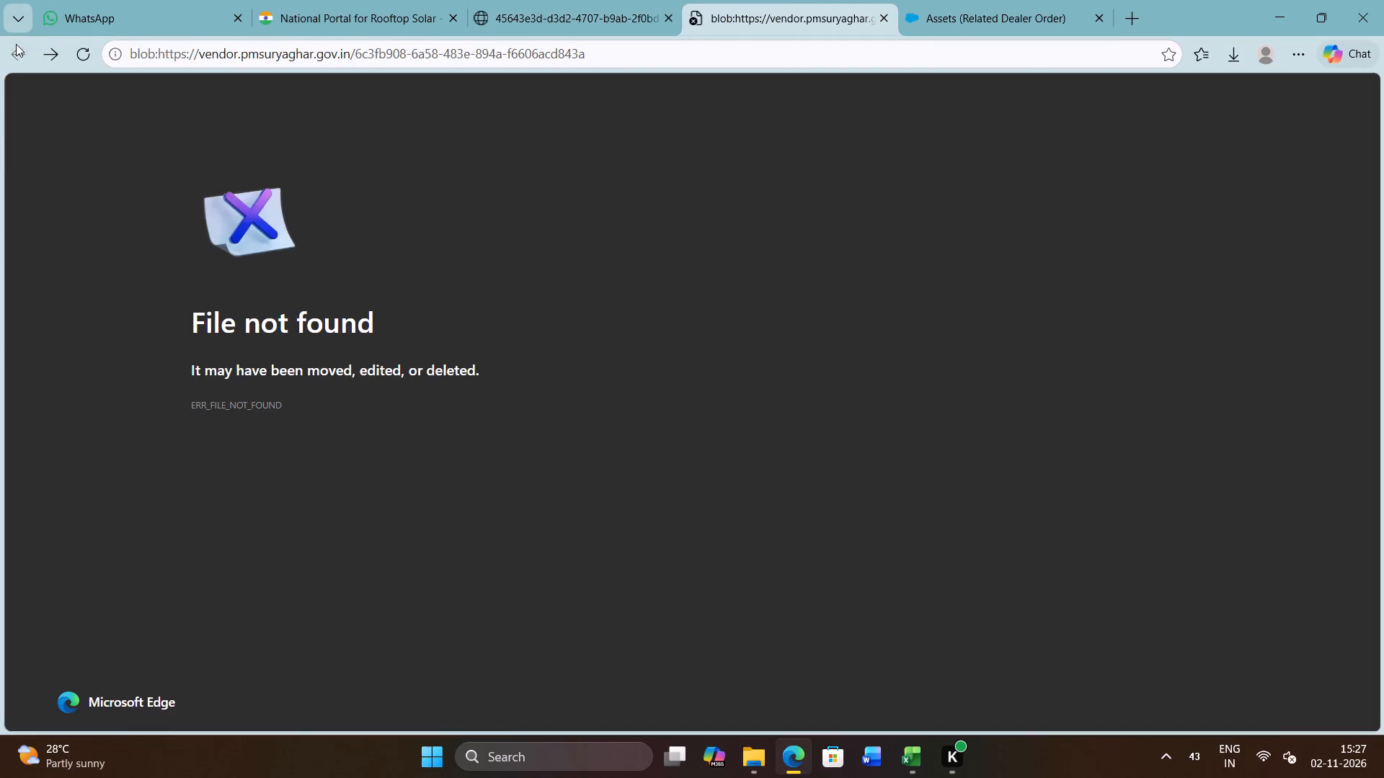
left_click(568, 18)
left_click(884, 22)
left_click(828, 26)
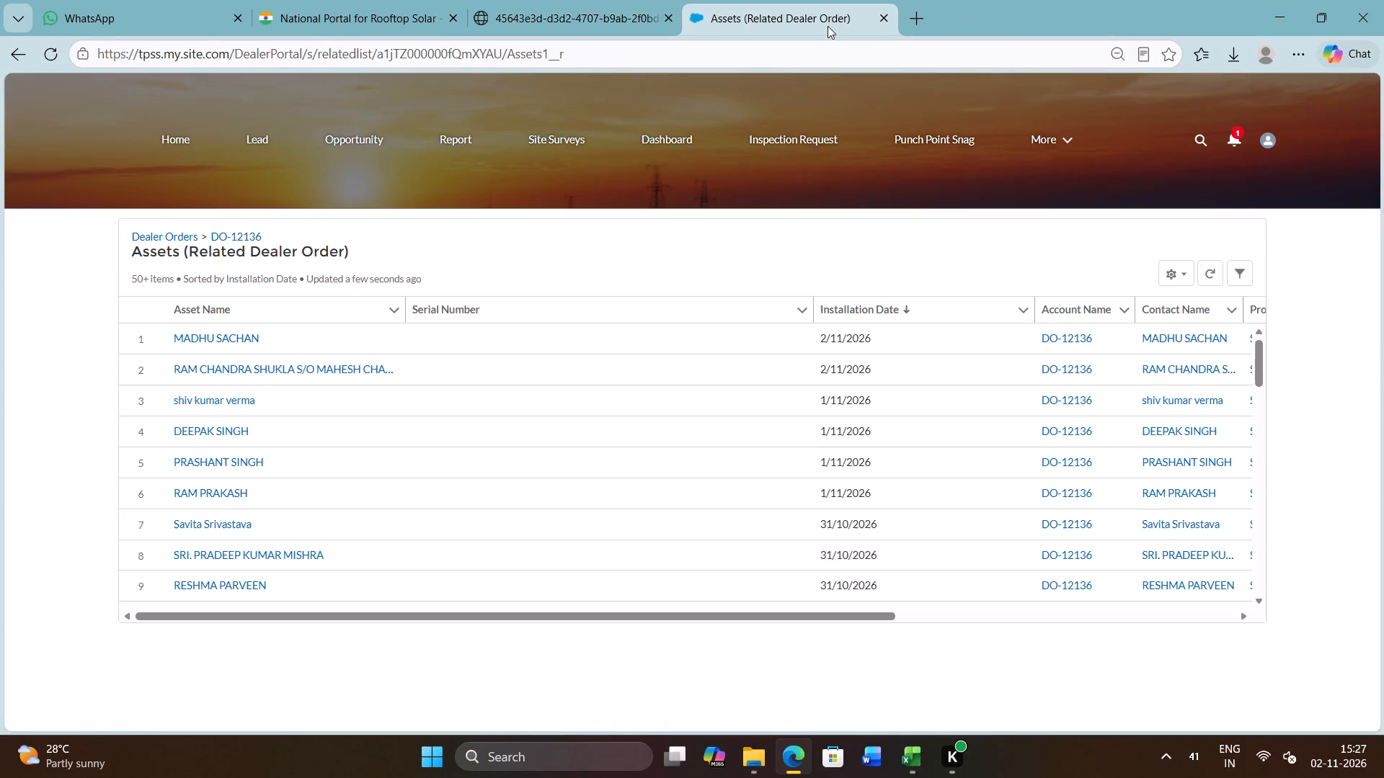
Look through the DO-12136 related assets for the consumer's name and for asset entries not yet assigned to a customer.
scroll(187, 329, "up", 4)
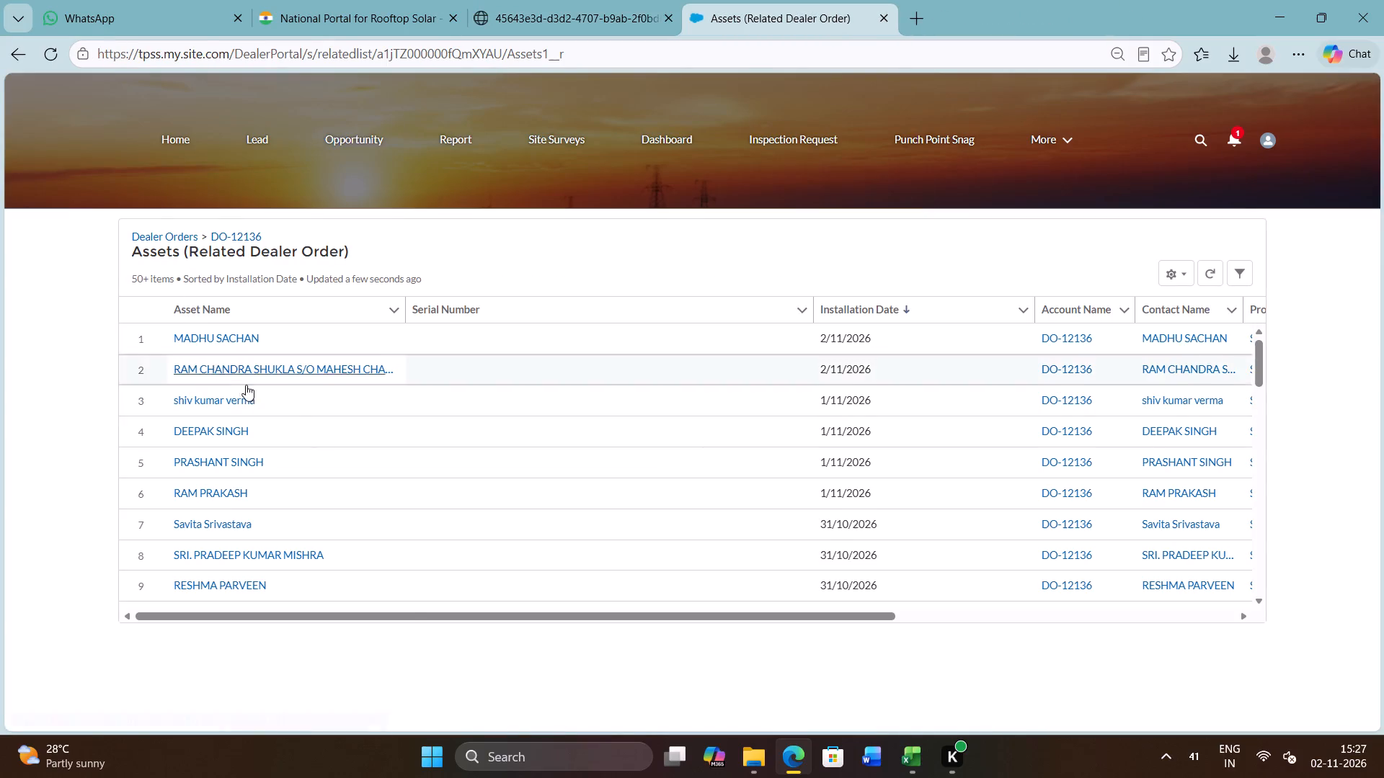
scroll(320, 435, "down", 20)
scroll(320, 435, "down", 2)
scroll(382, 404, "up", 12)
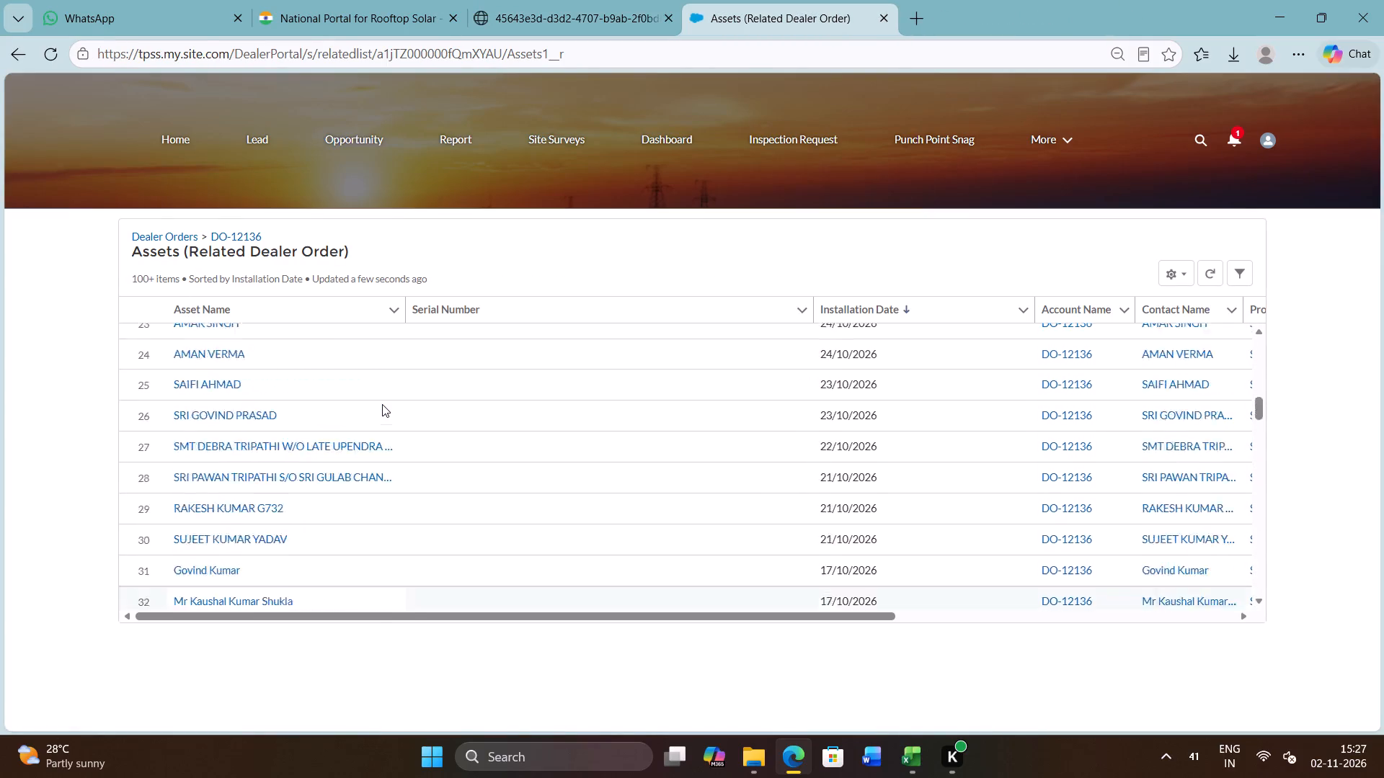
scroll(382, 404, "up", 7)
scroll(382, 404, "down", 14)
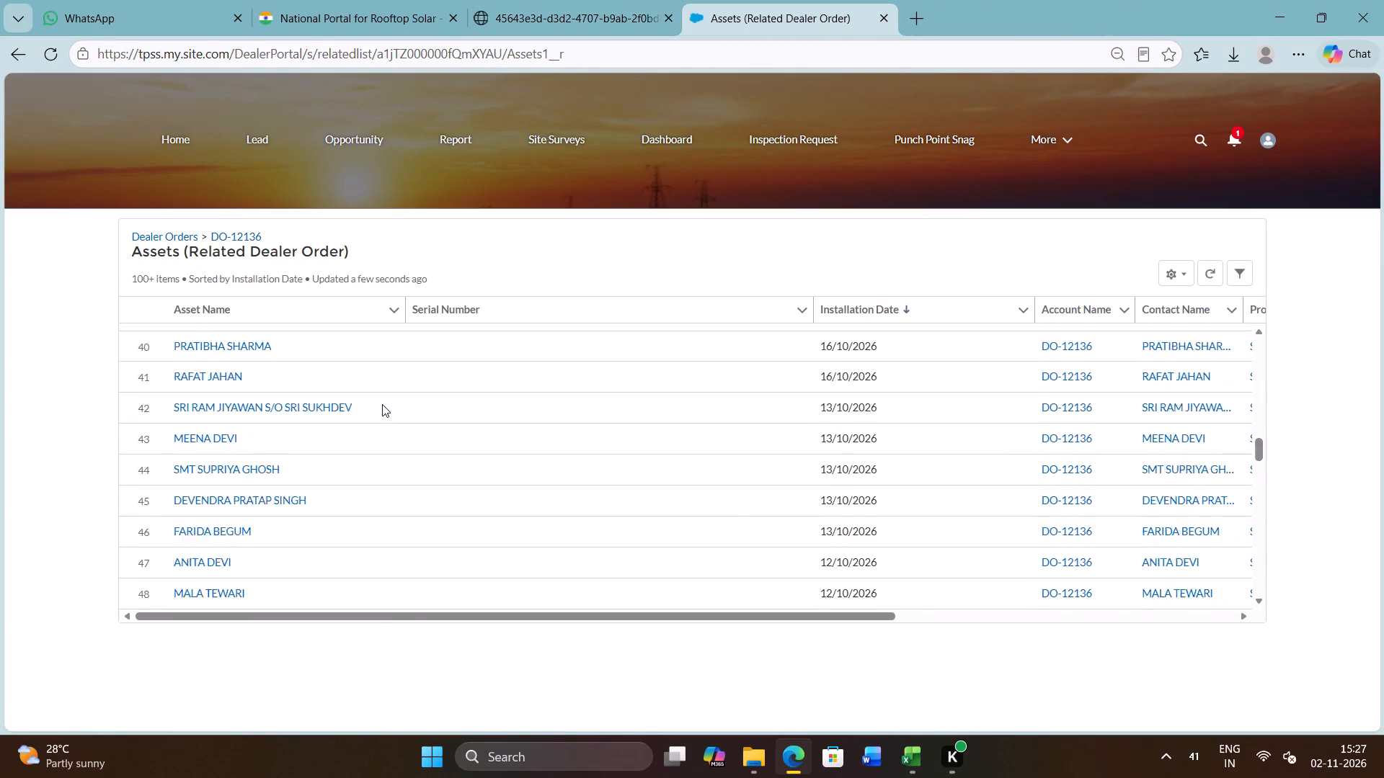
scroll(382, 404, "down", 19)
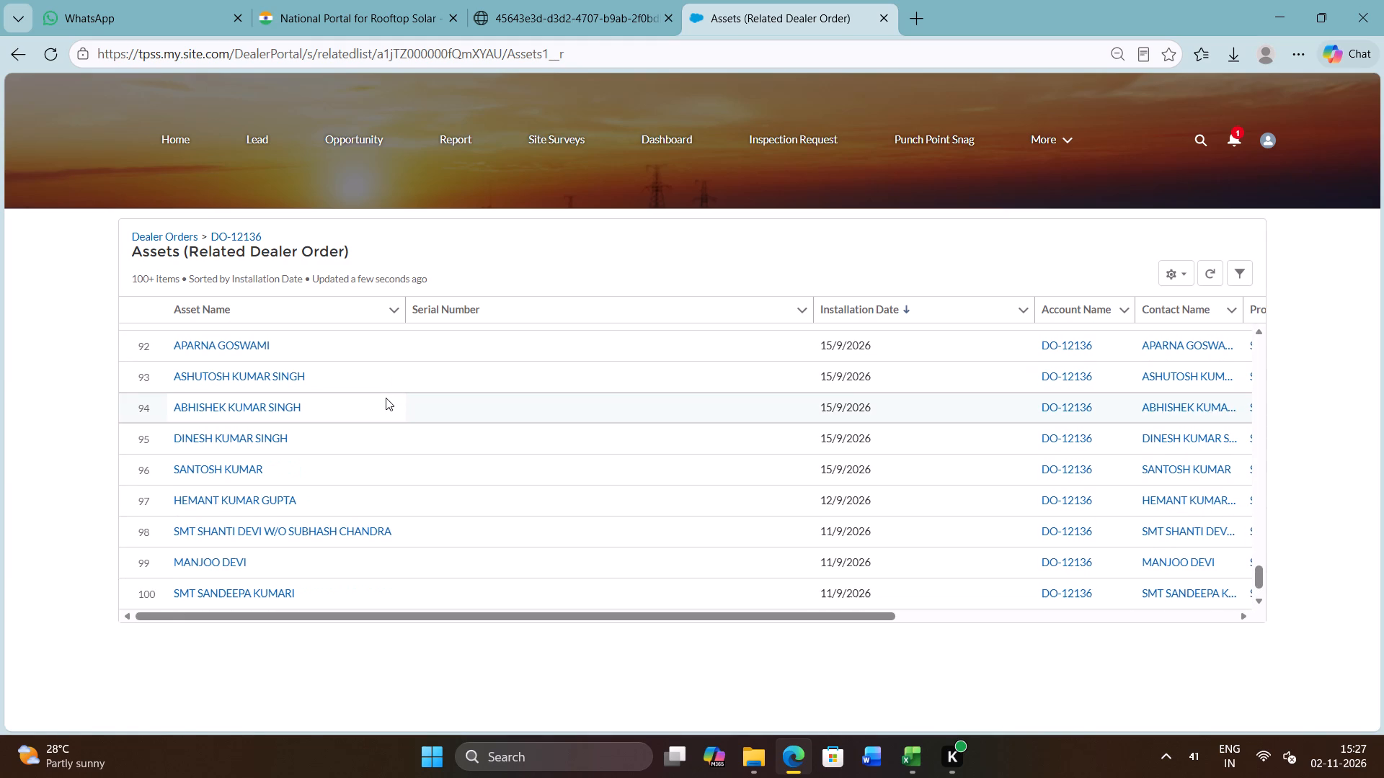
scroll(386, 398, "down", 12)
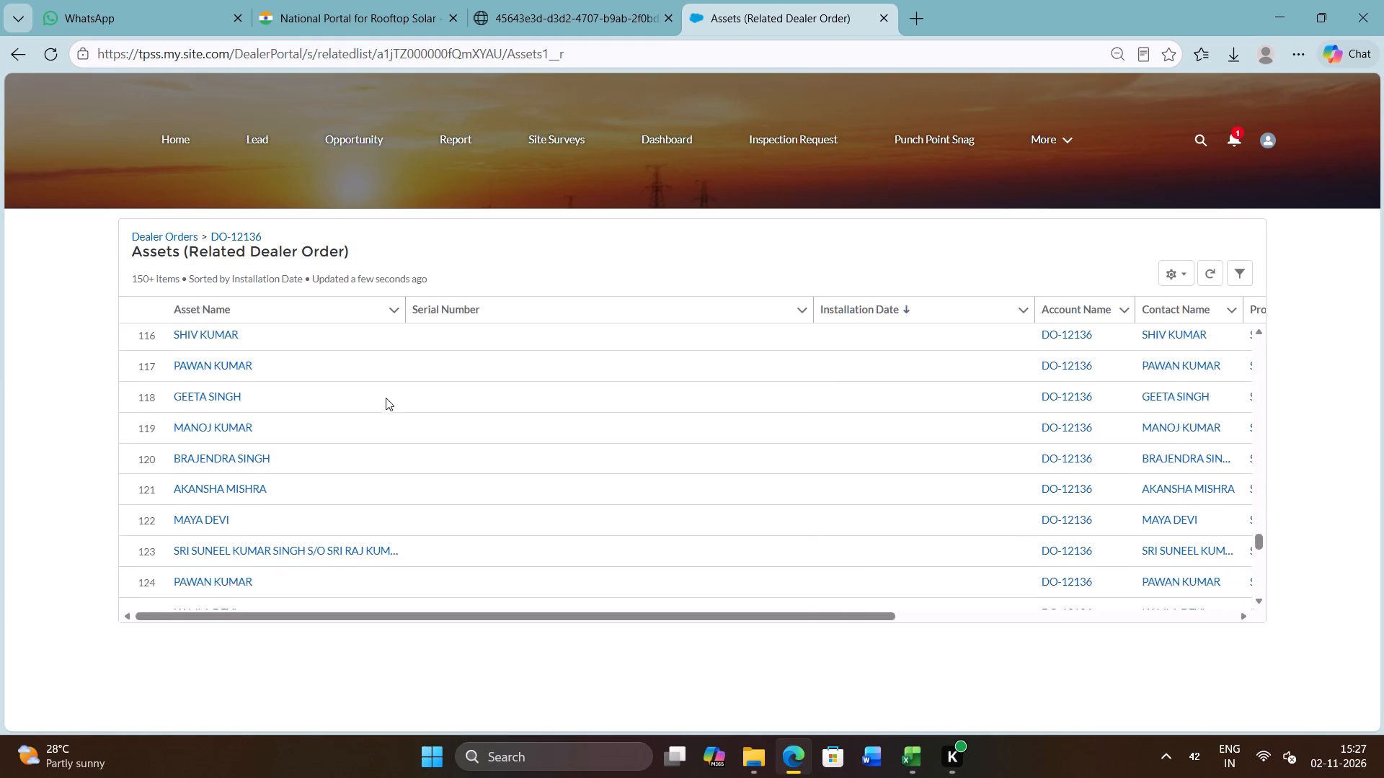
scroll(386, 398, "down", 13)
scroll(598, 572, "down", 4)
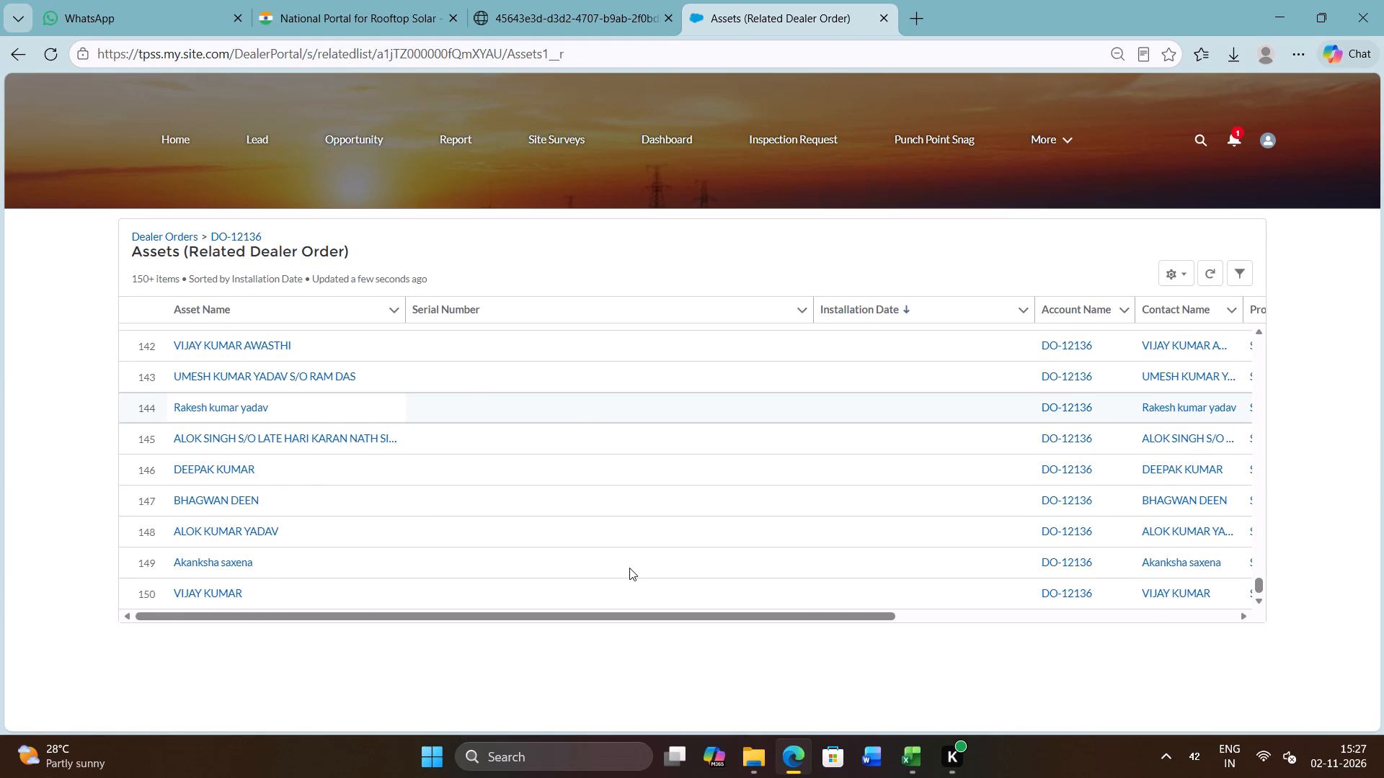
scroll(535, 498, "down", 16)
scroll(494, 498, "up", 2)
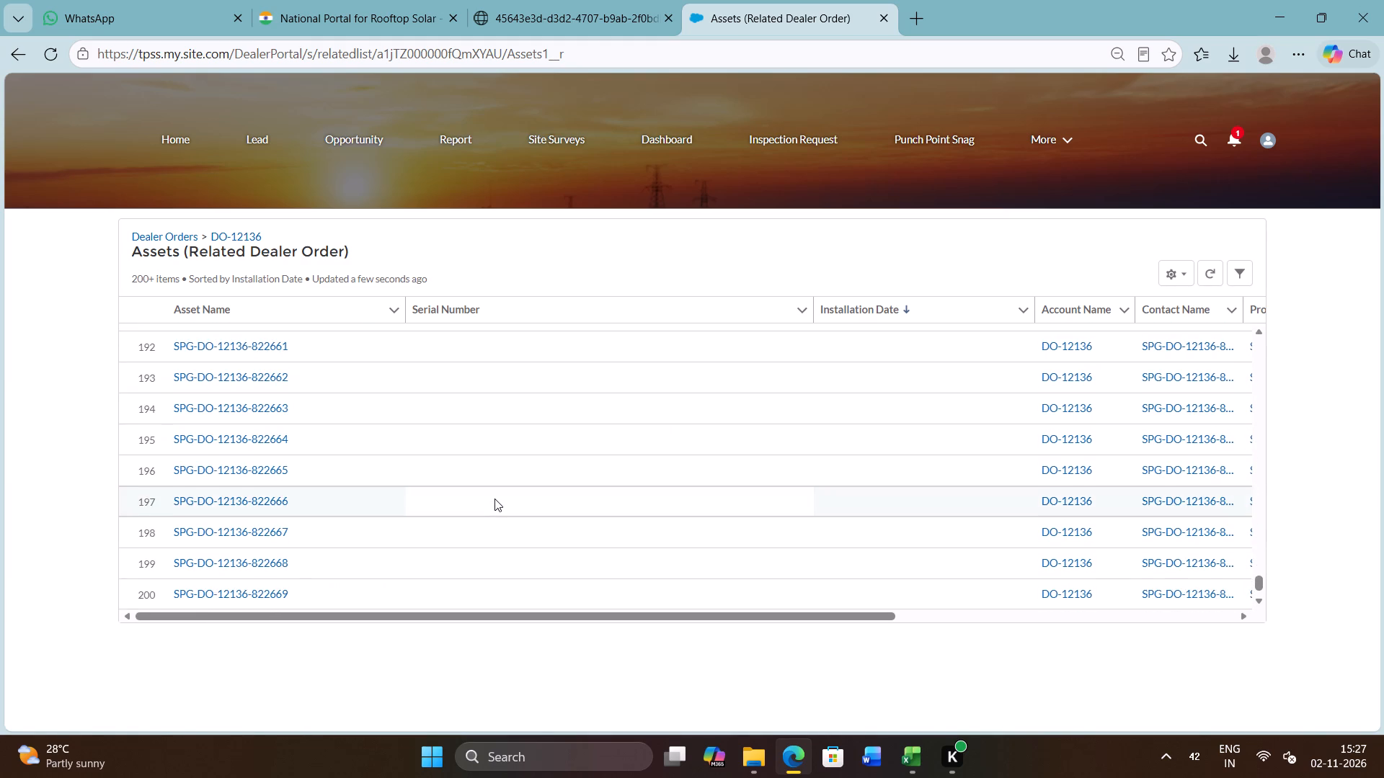
scroll(494, 498, "up", 3)
scroll(325, 467, "up", 3)
scroll(291, 537, "down", 2)
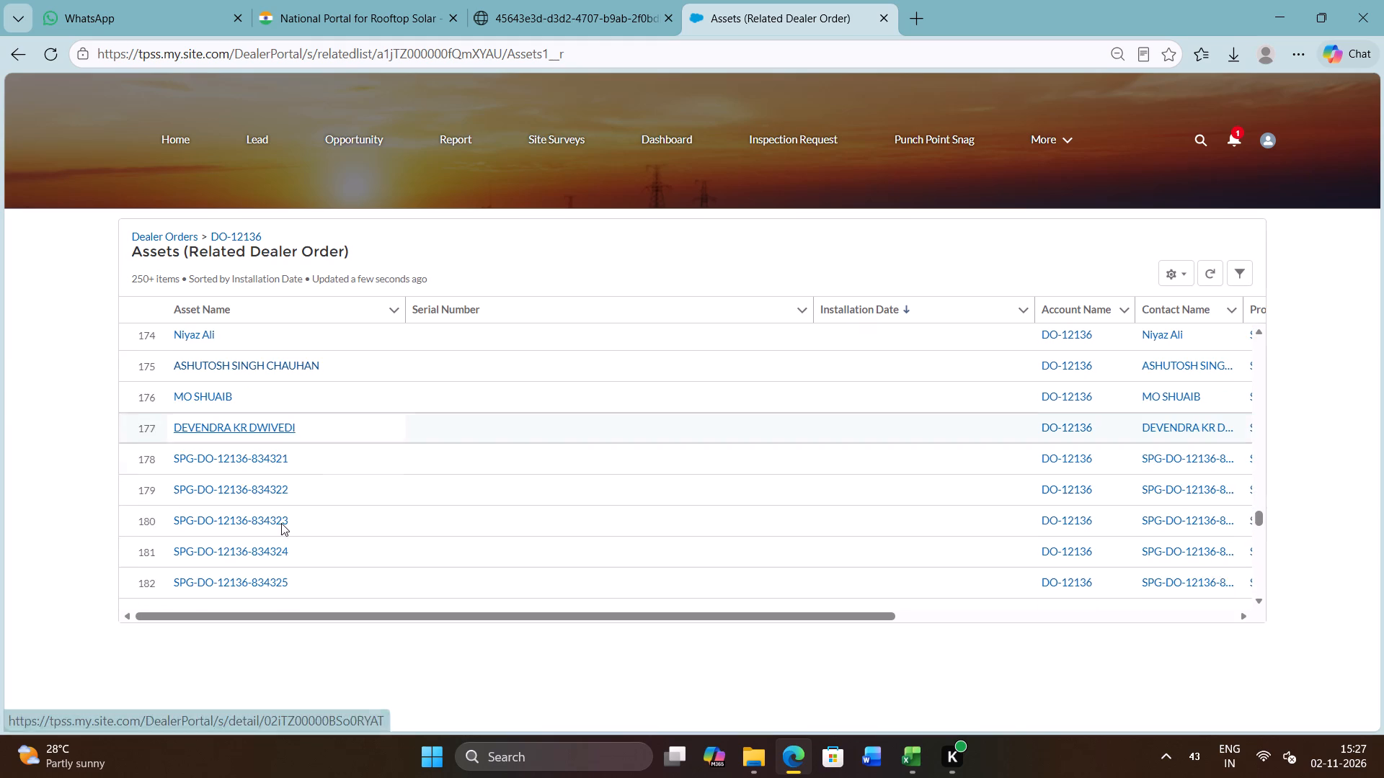
left_click(213, 459)
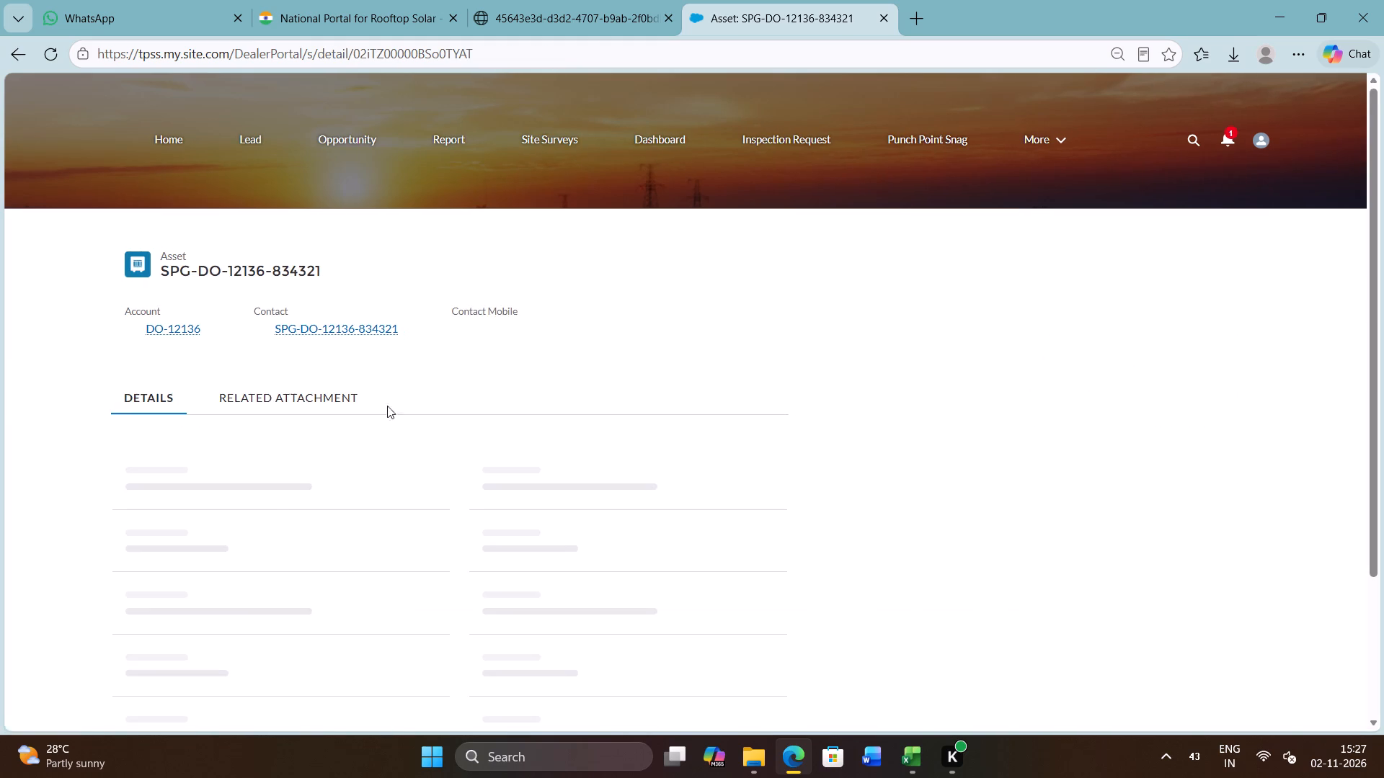
scroll(298, 483, "down", 19)
scroll(301, 501, "down", 5)
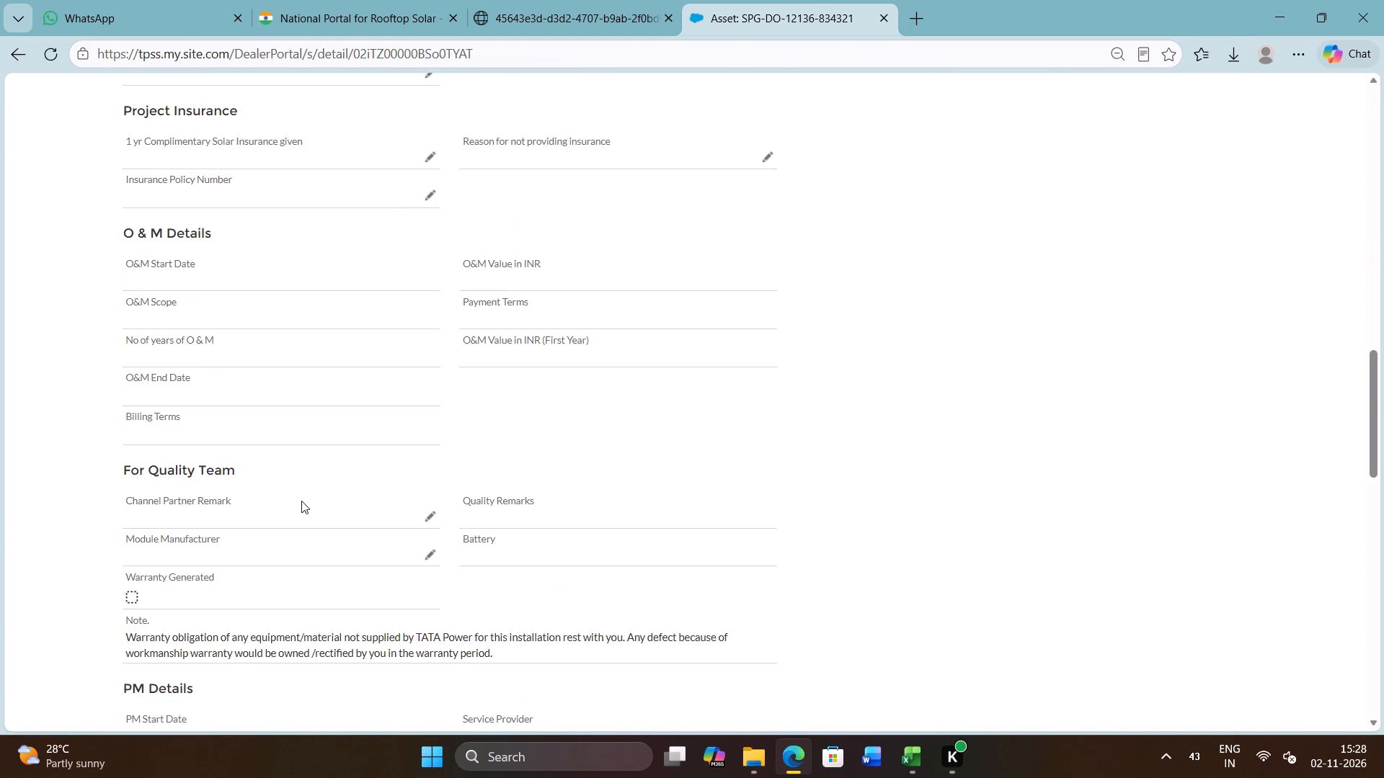
scroll(301, 506, "down", 7)
scroll(301, 509, "up", 20)
scroll(301, 509, "up", 6)
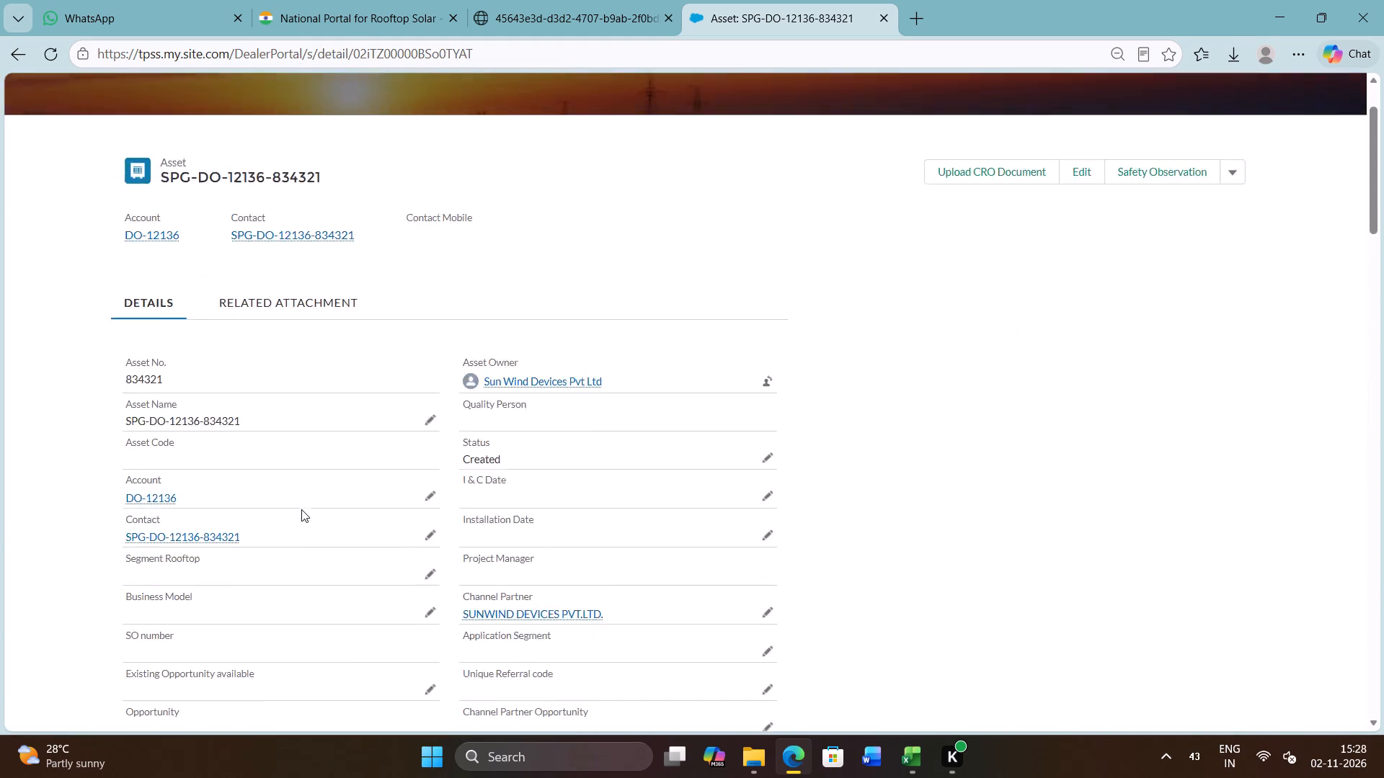
scroll(301, 509, "up", 4)
left_click(423, 511)
left_click(435, 524)
left_click(429, 517)
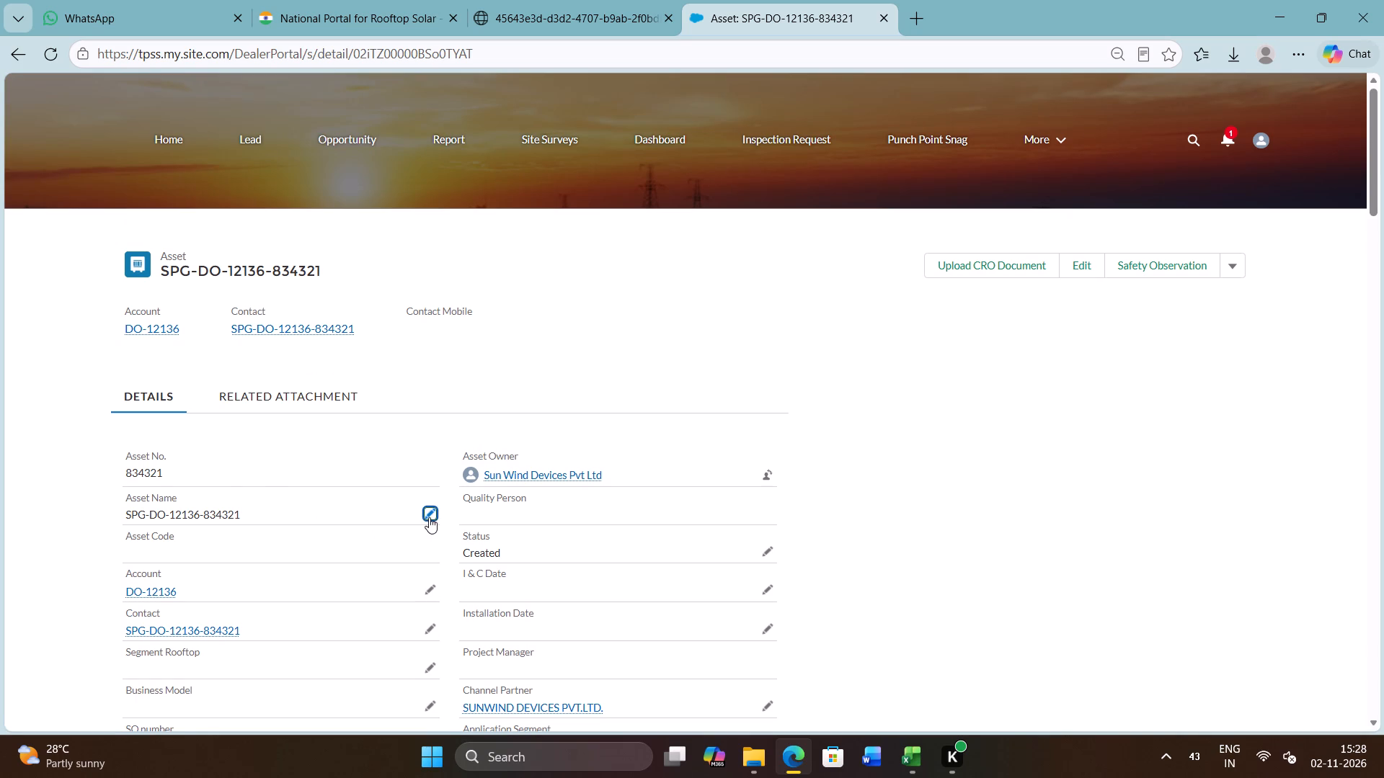
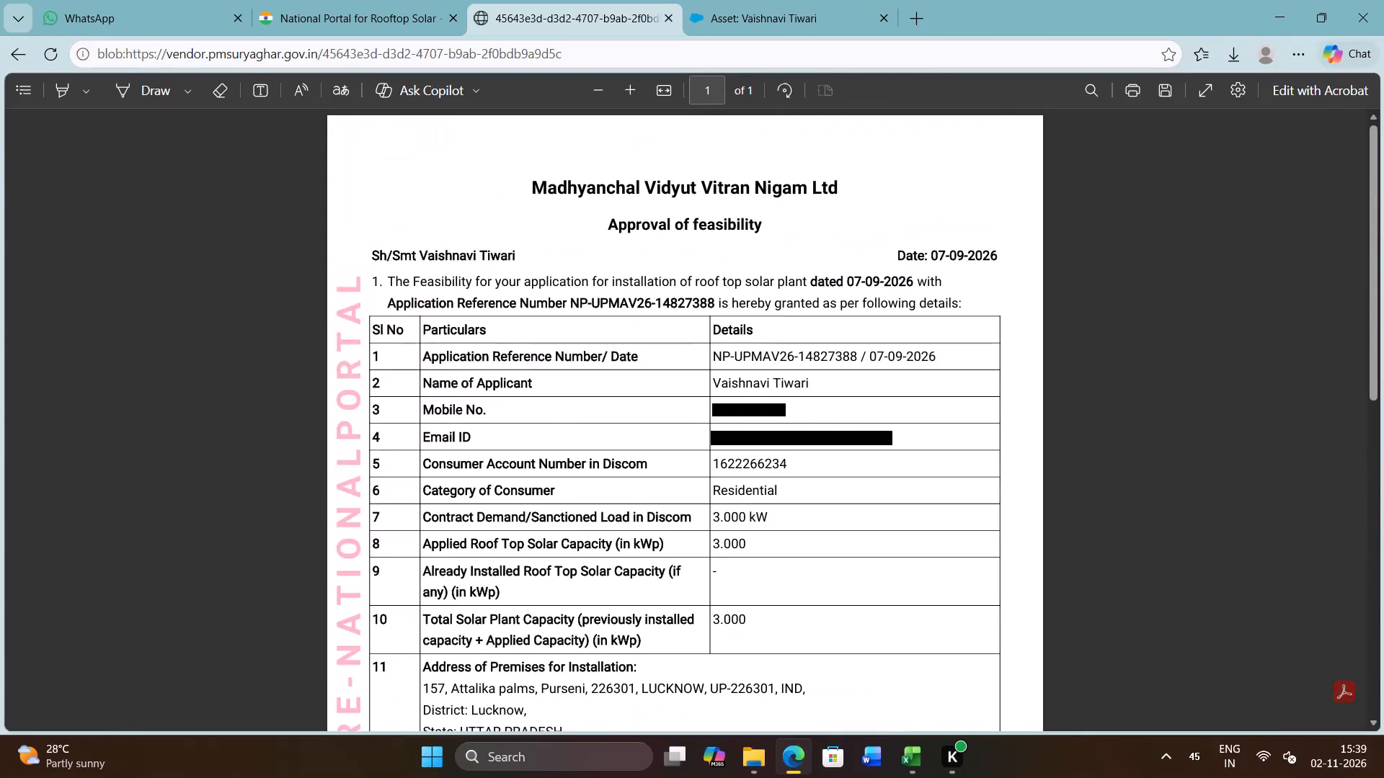
left_click(766, 30)
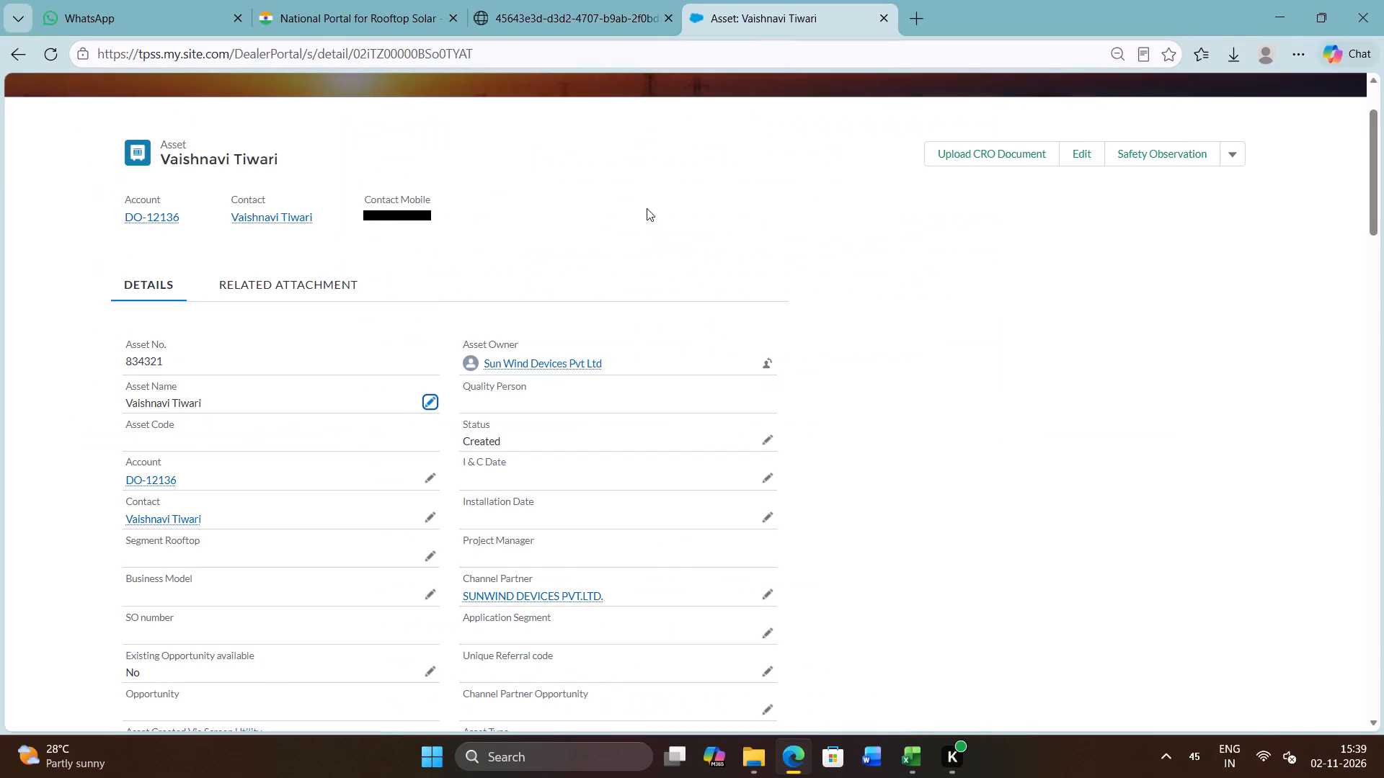
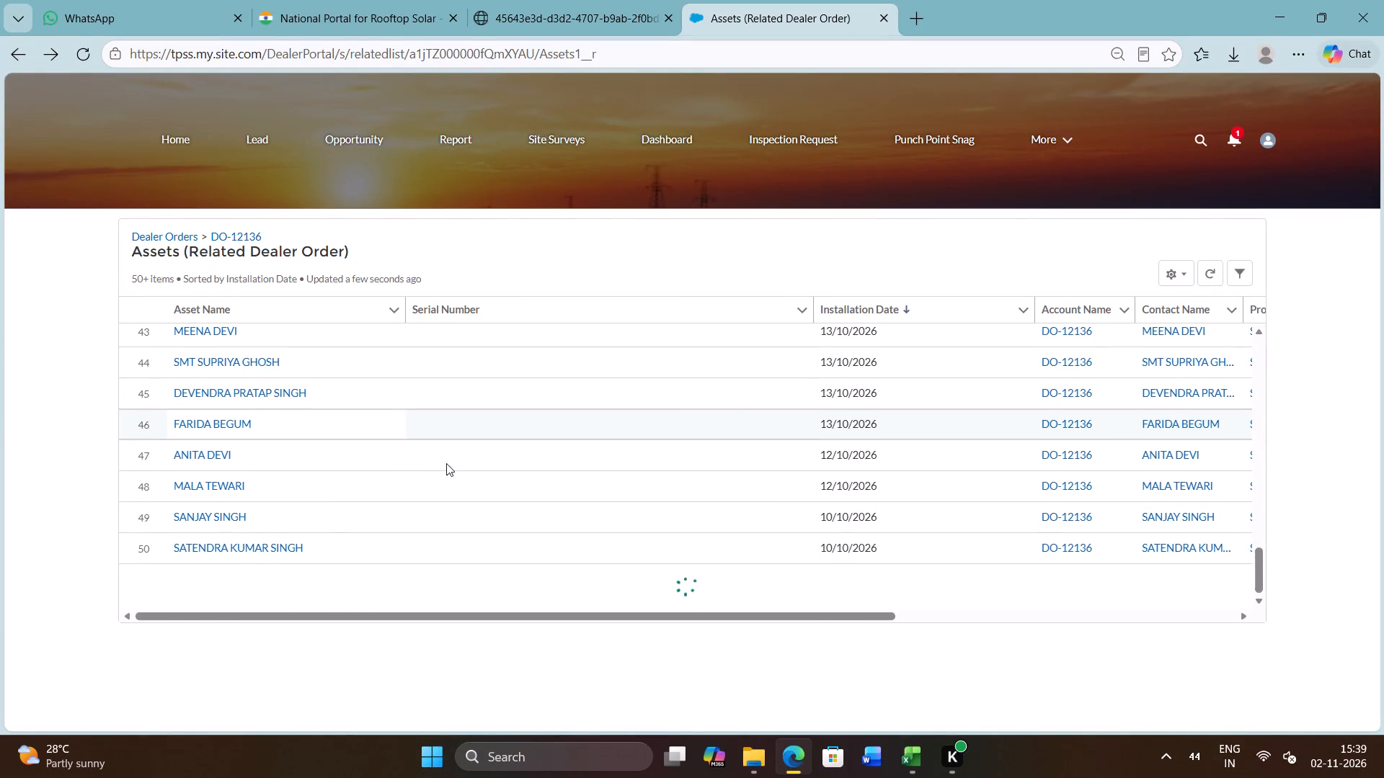
scroll(560, 472, "down", 20)
scroll(560, 472, "down", 15)
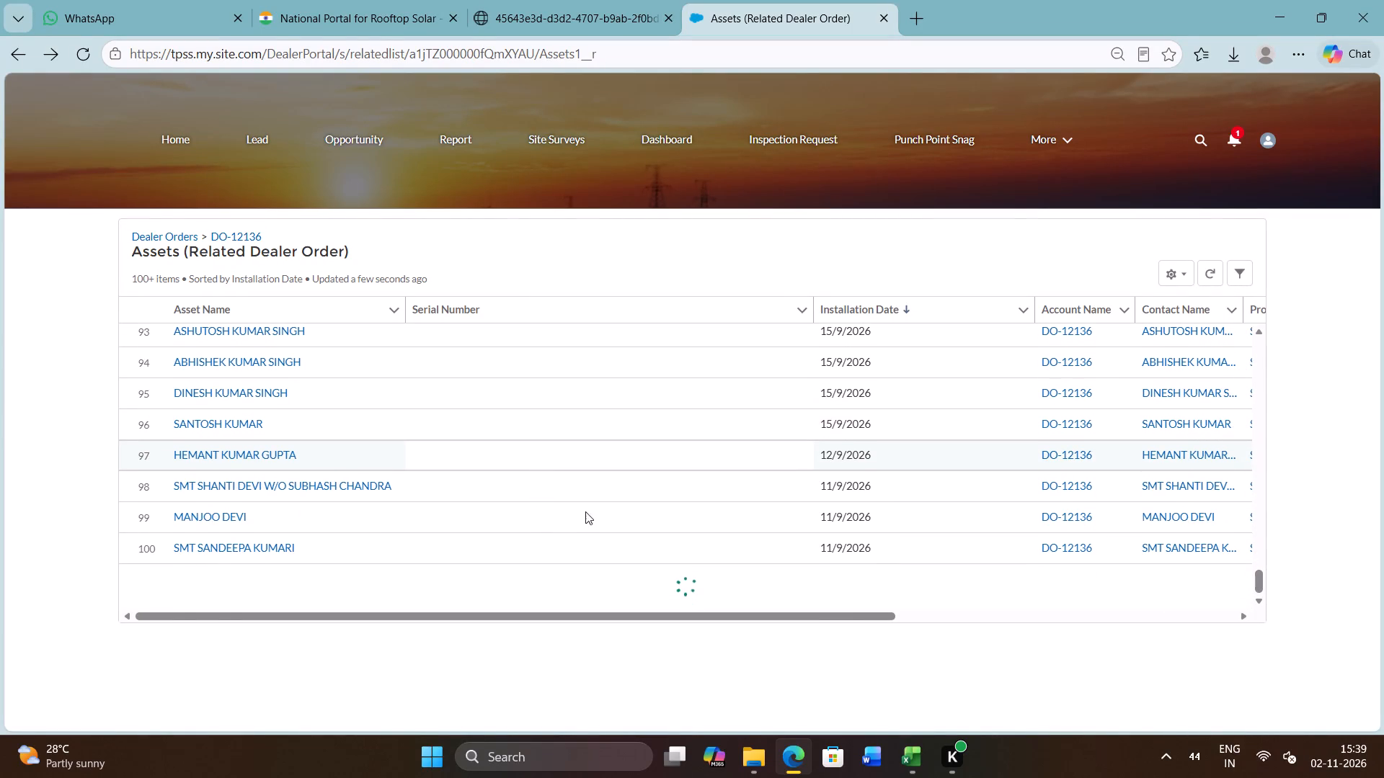
scroll(645, 488, "down", 20)
scroll(645, 488, "down", 10)
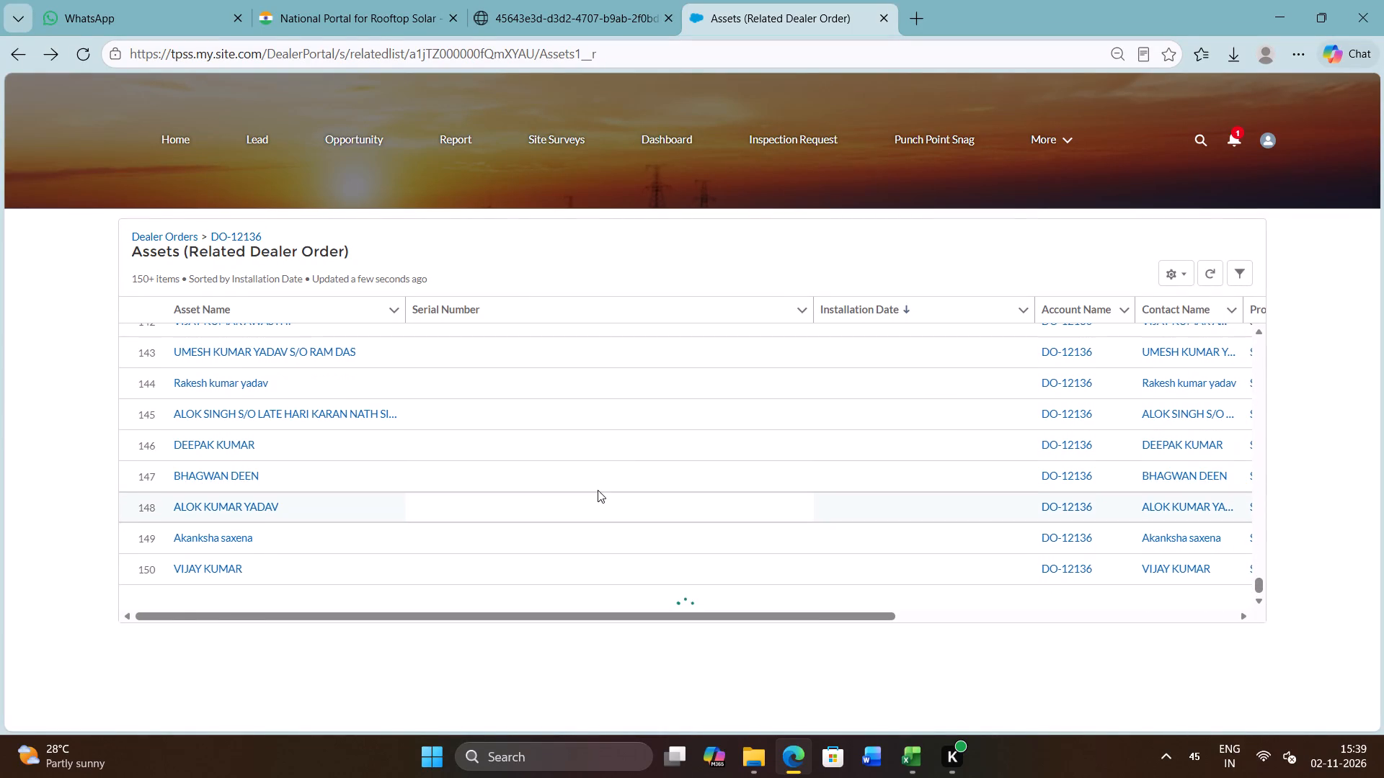
scroll(596, 490, "down", 20)
left_click(227, 473)
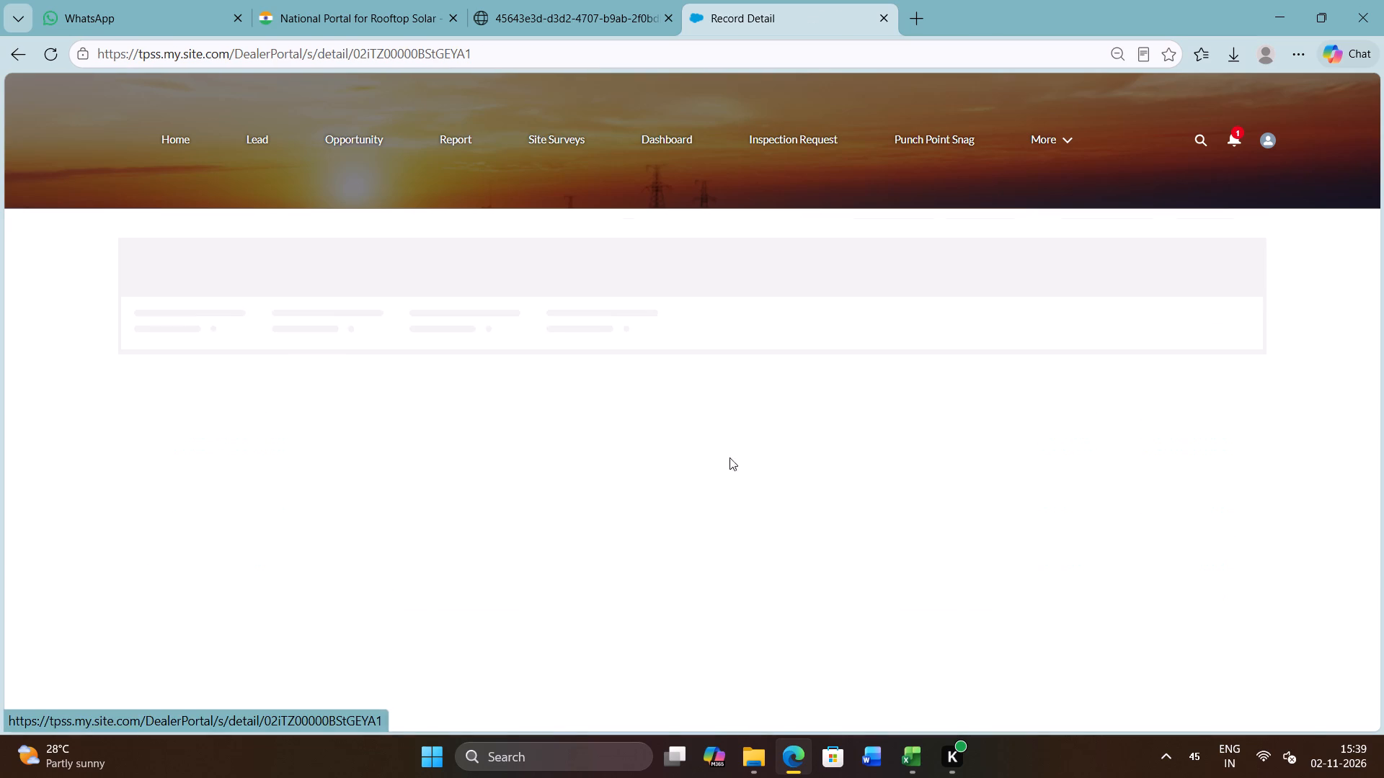
Look through the asset's details and open its Asset Name for editing.
scroll(479, 504, "down", 10)
scroll(1176, 456, "down", 5)
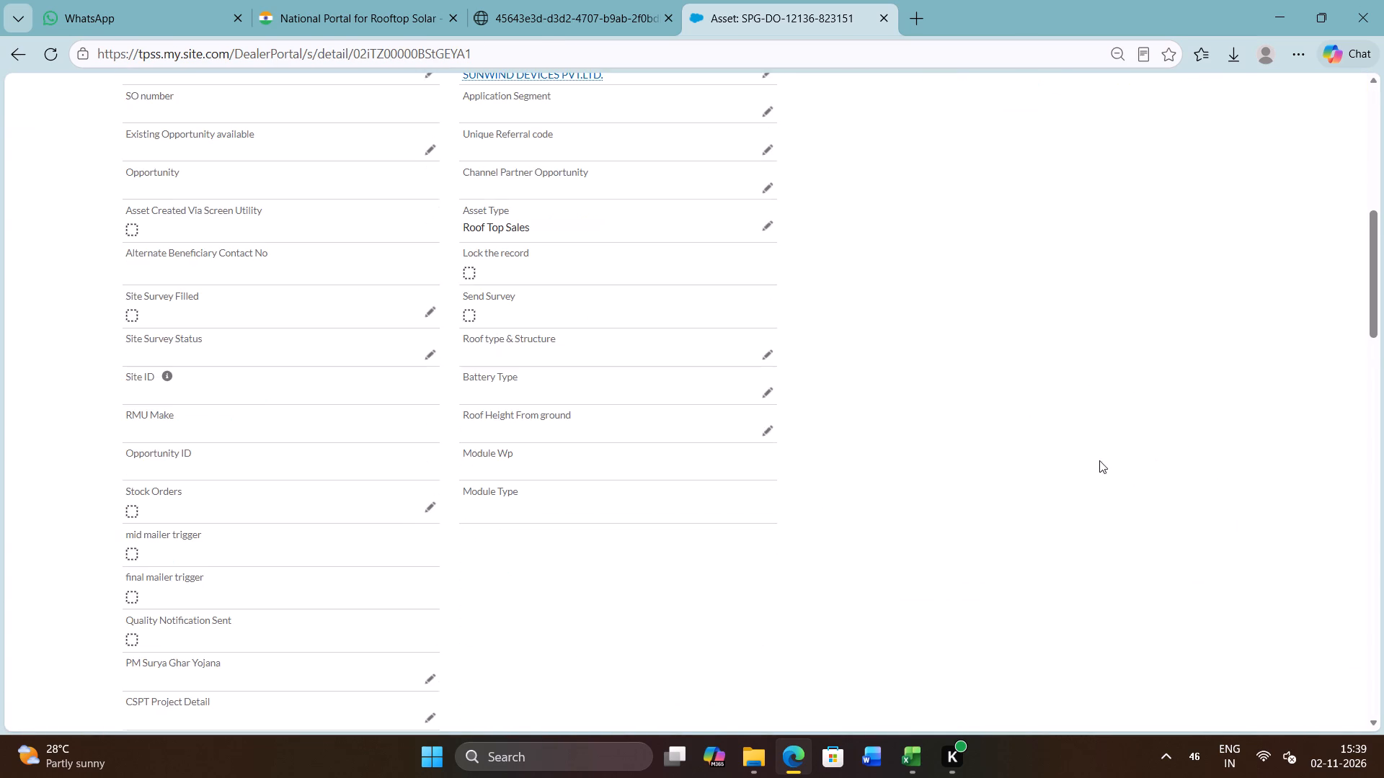
scroll(576, 339, "down", 11)
scroll(409, 335, "down", 4)
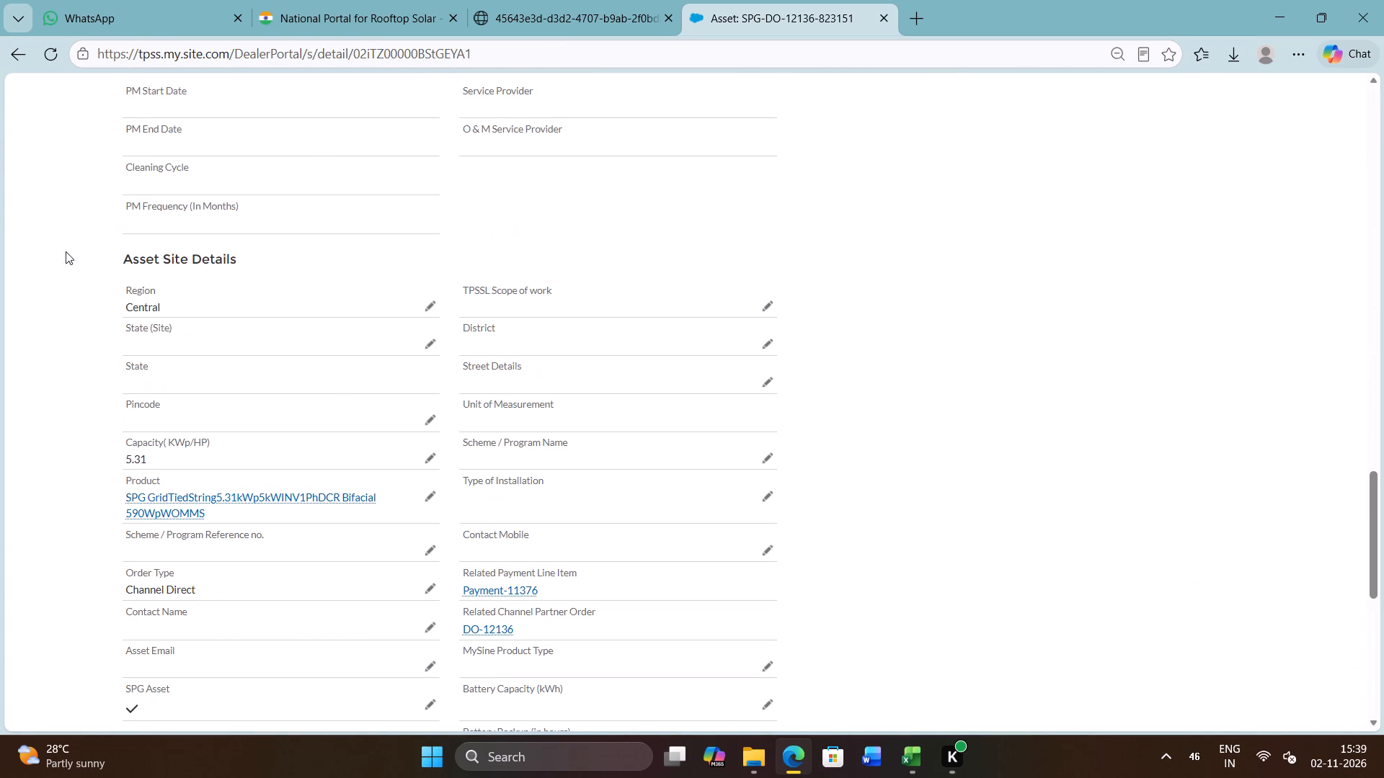
scroll(352, 393, "up", 18)
scroll(345, 340, "up", 4)
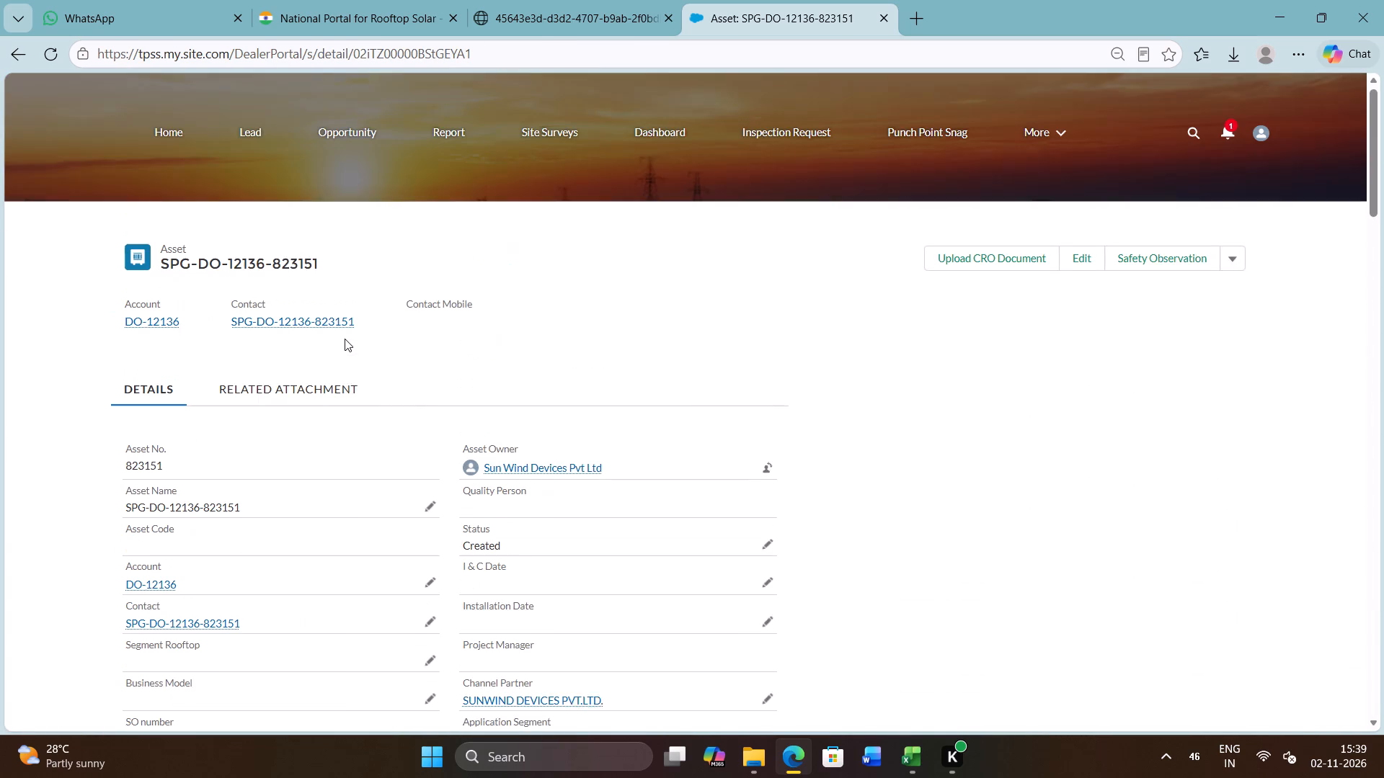
left_click(427, 511)
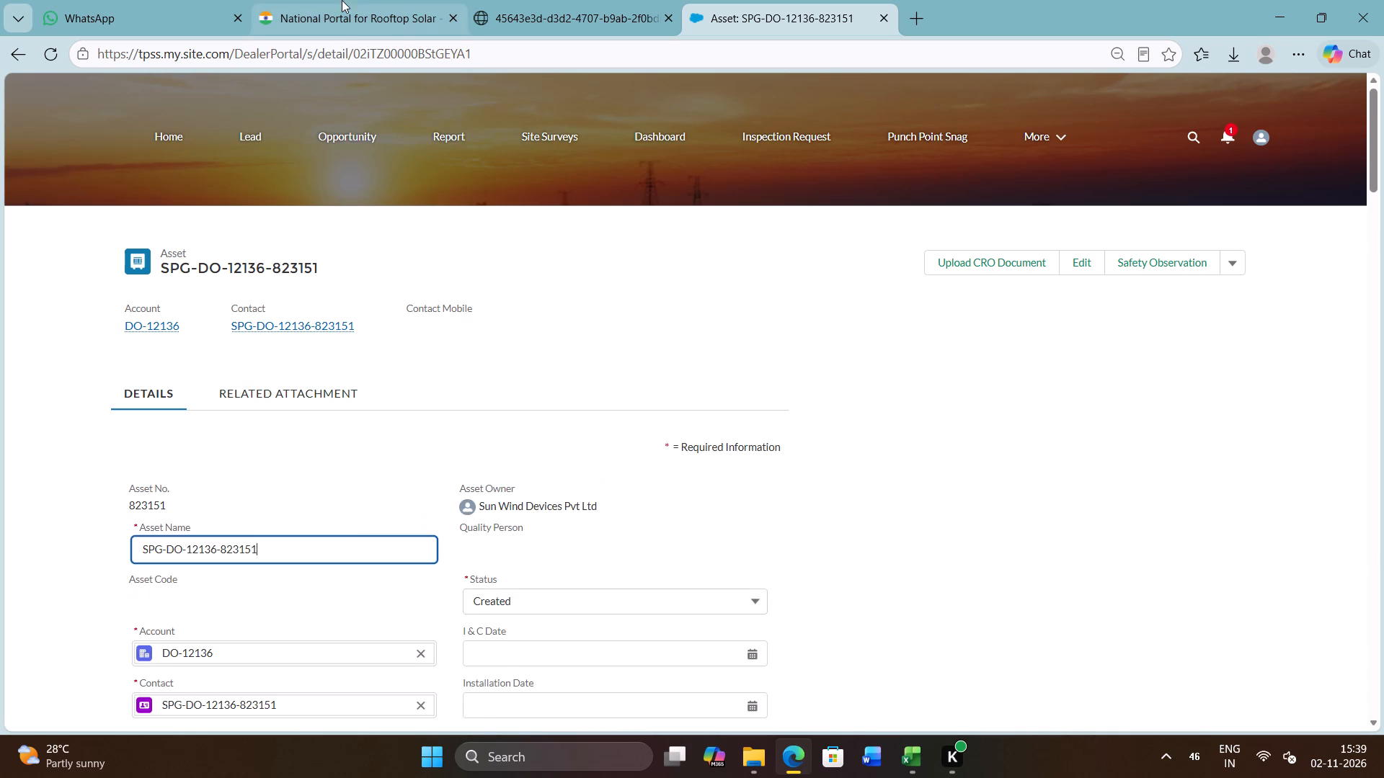
Close the previous consumer's feasibility approval and return to the applications list on the PM Surya Ghar portal.
left_click(373, 0)
left_click(582, 3)
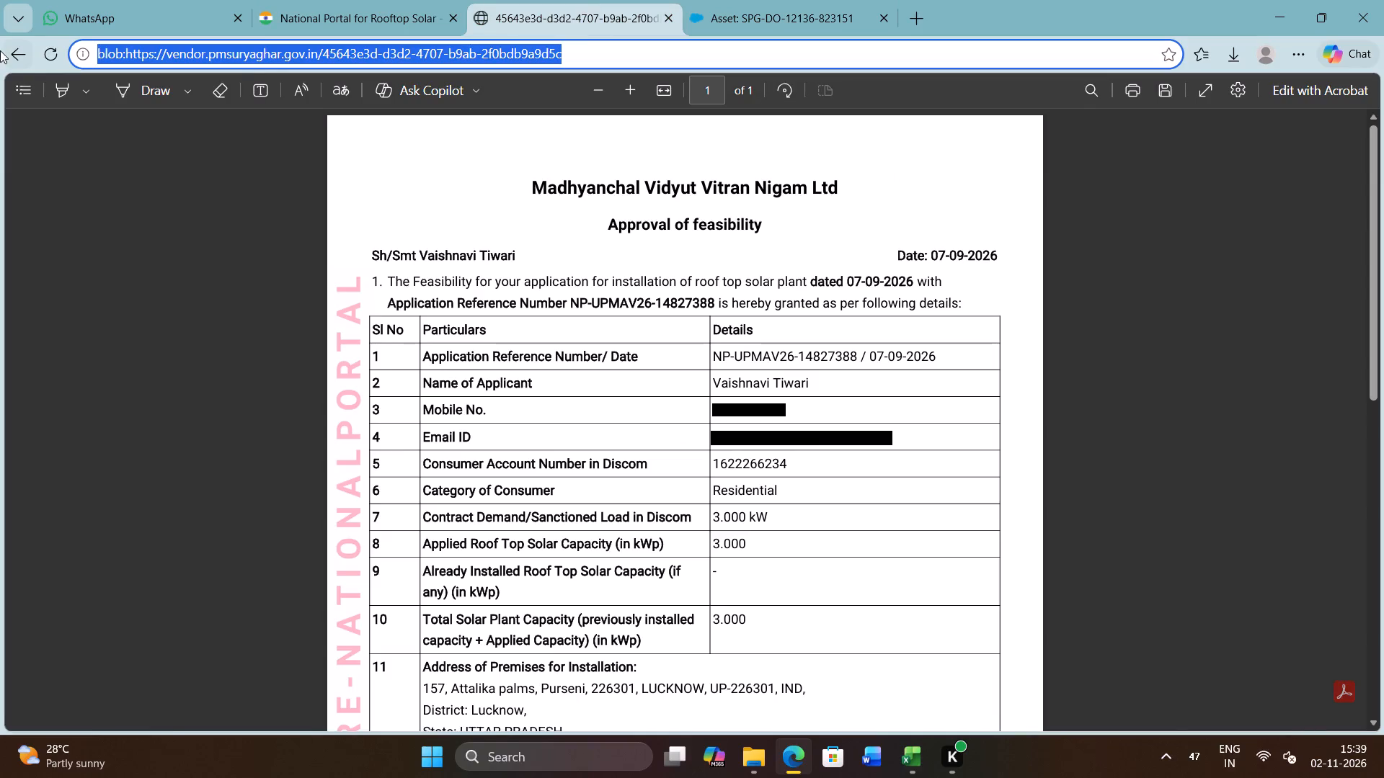
left_click(14, 58)
left_click(319, 29)
Search the applications list for MADHU and expand the matching consumer's application.
left_click(1294, 132)
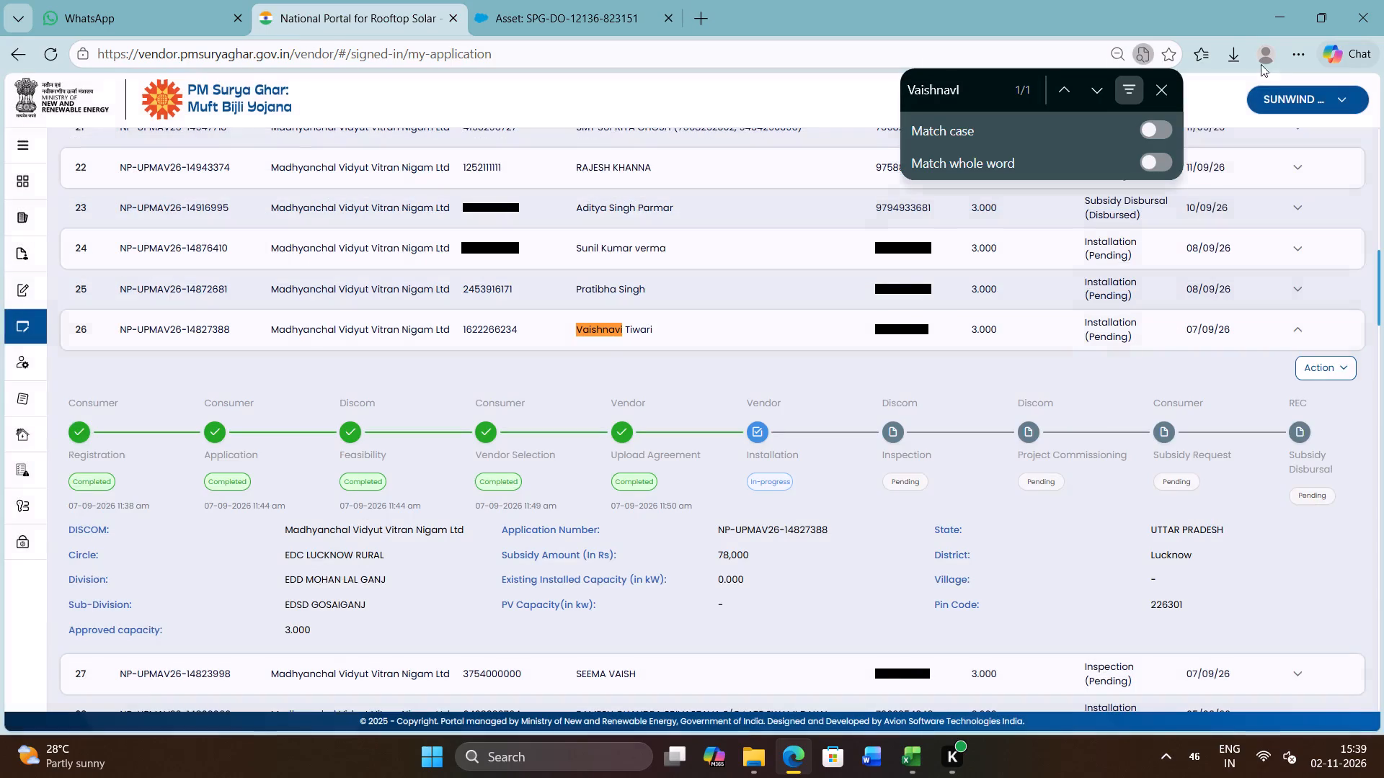
left_click(1284, 56)
scroll(1275, 313, "down", 3)
left_click_drag(971, 105, 748, 89)
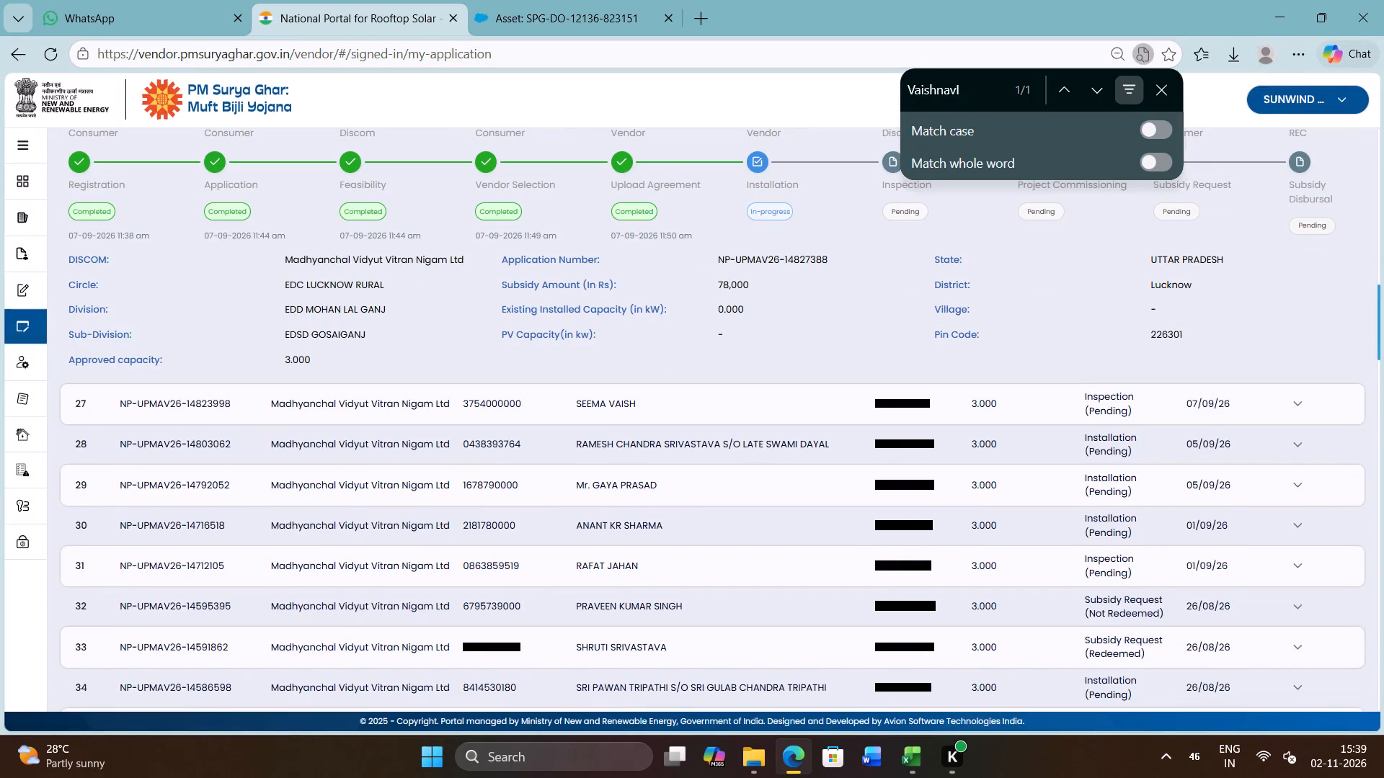
left_click_drag(977, 93, 575, 86)
key("m")
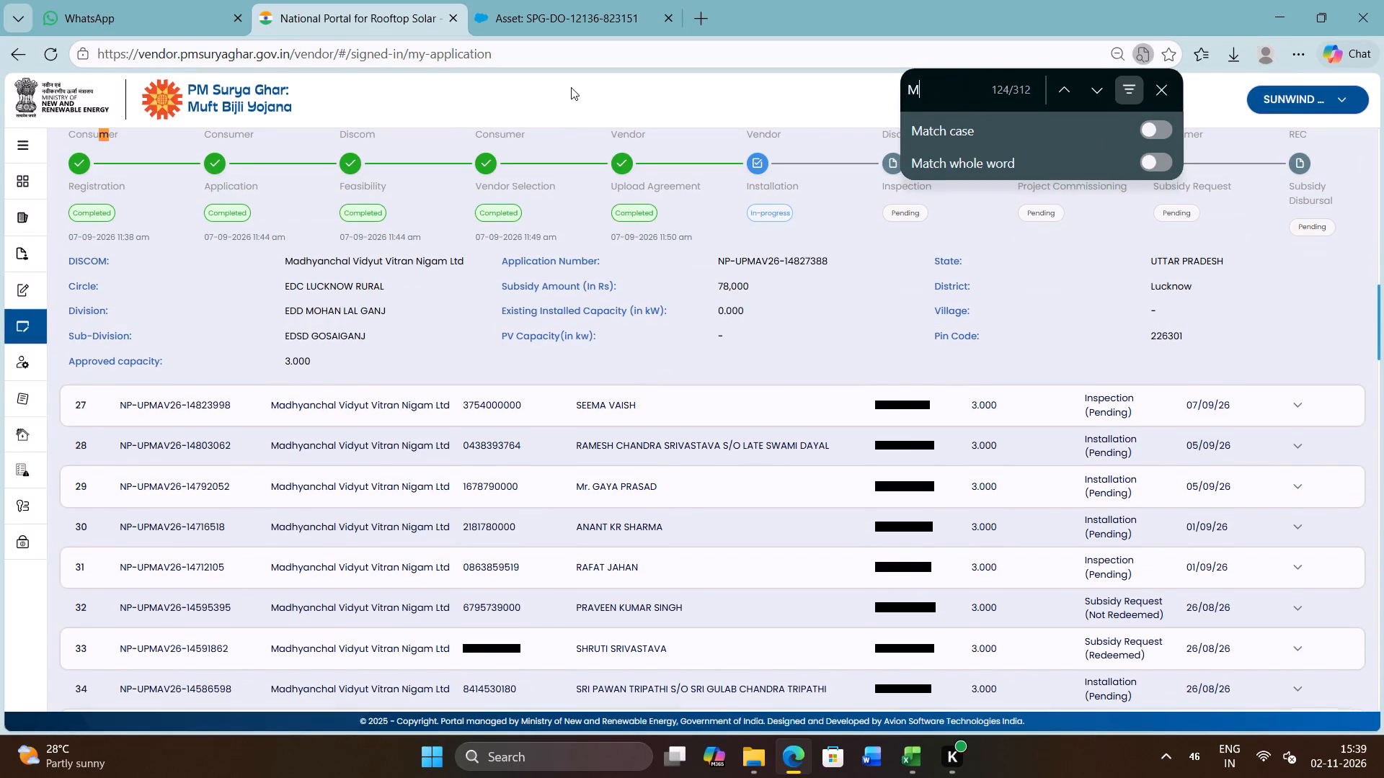
type("ADH")
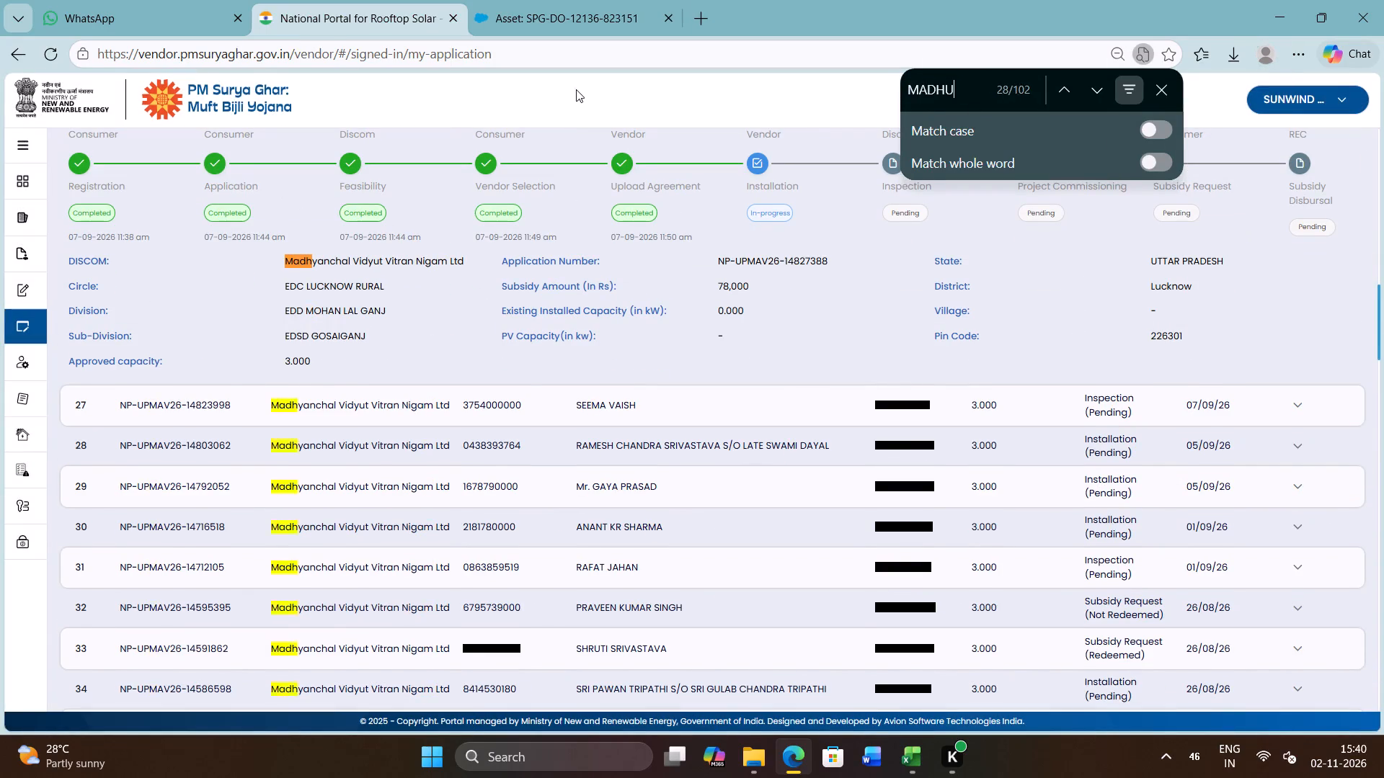
key("u")
scroll(896, 214, "up", 6)
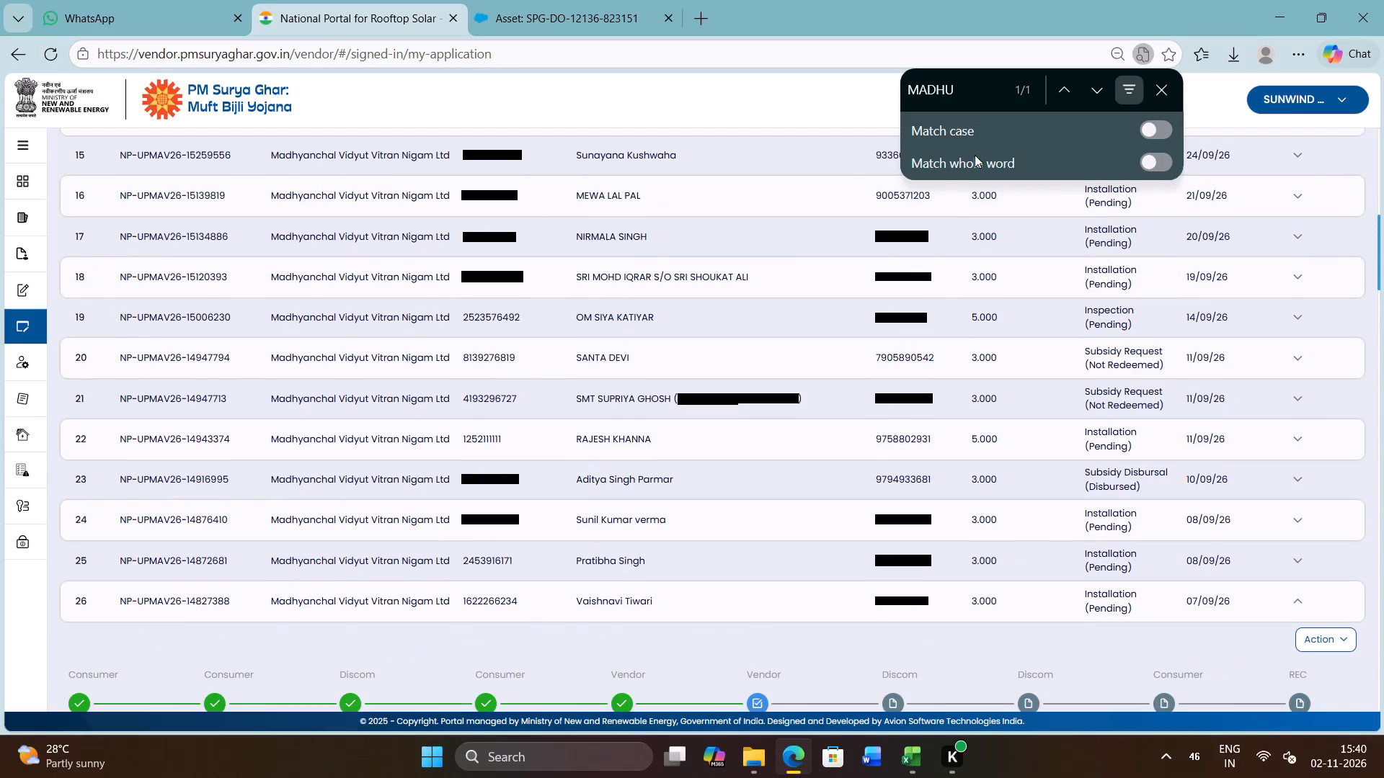
scroll(982, 153, "up", 6)
left_click(1094, 89)
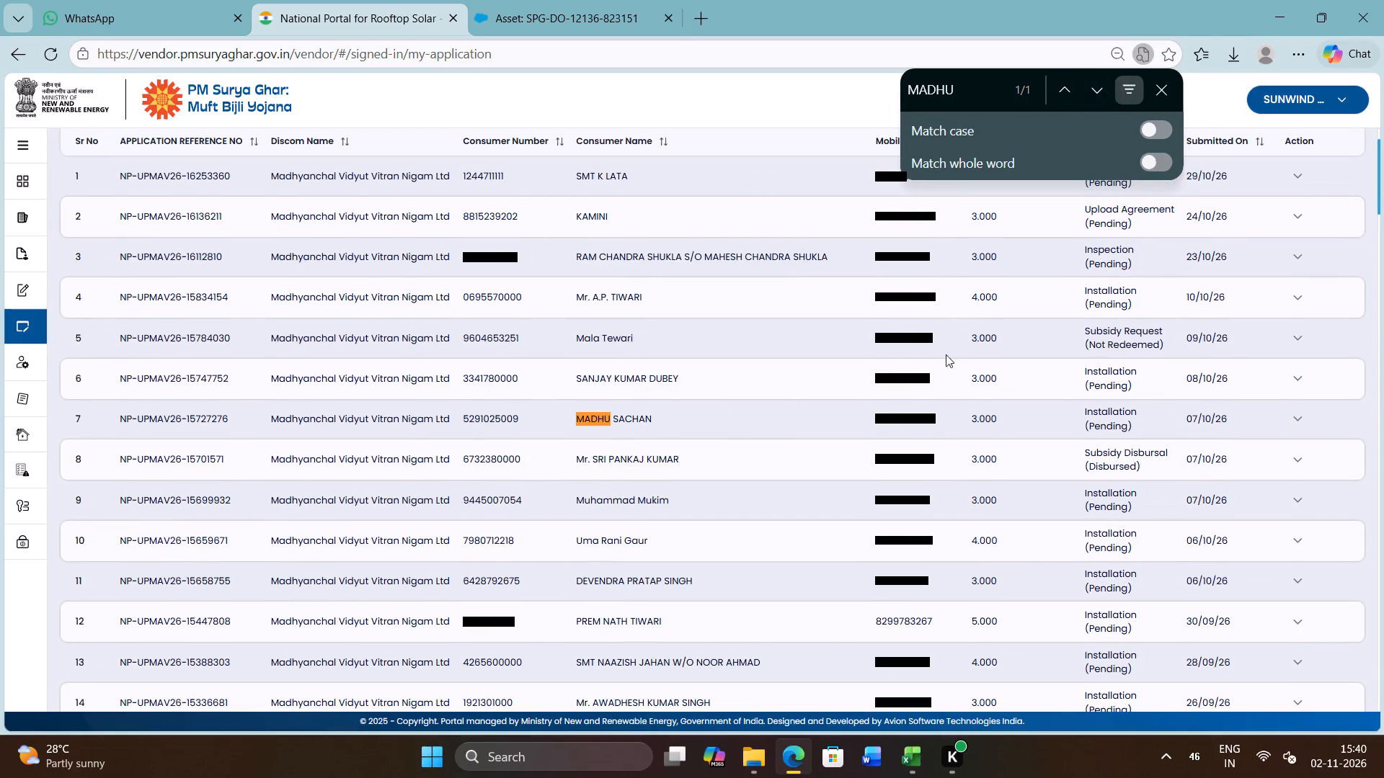
left_click(1276, 422)
left_click(1295, 419)
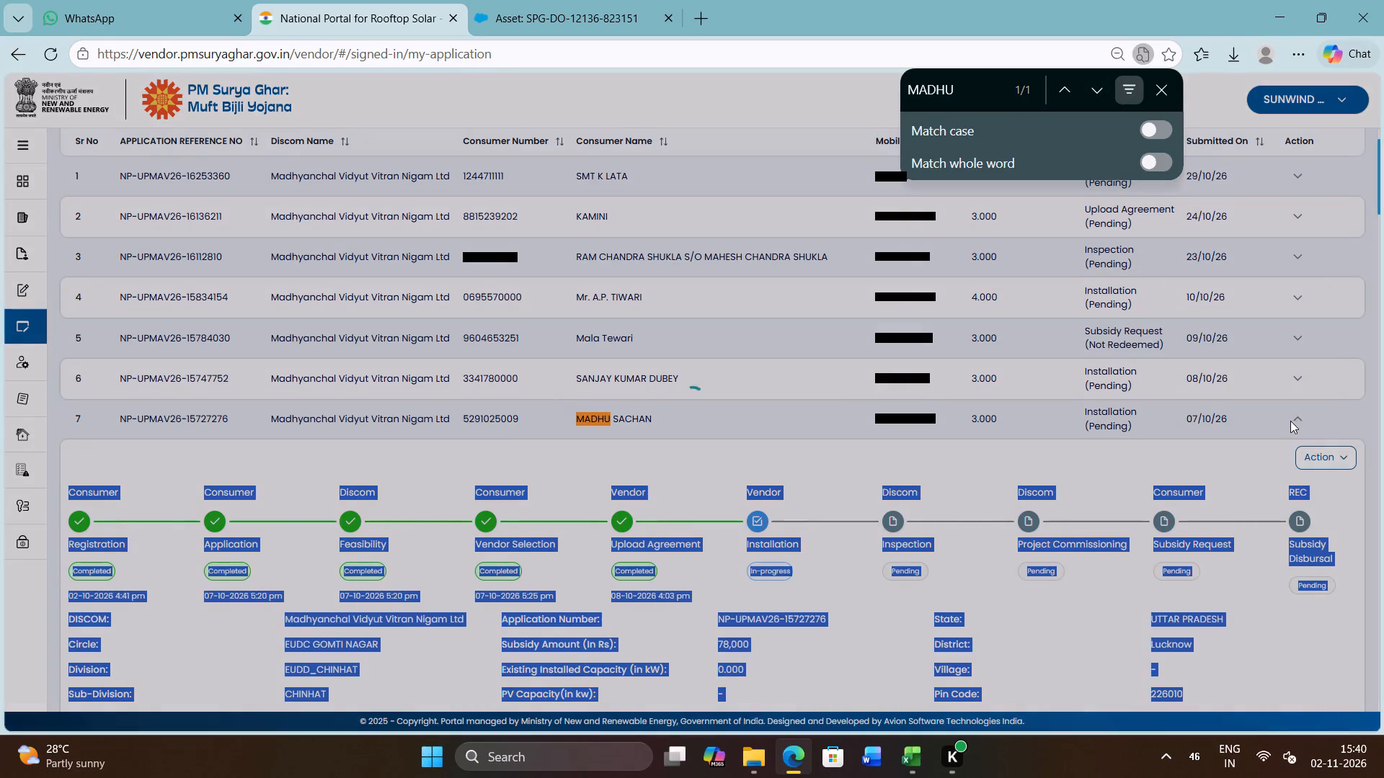
left_click(1162, 91)
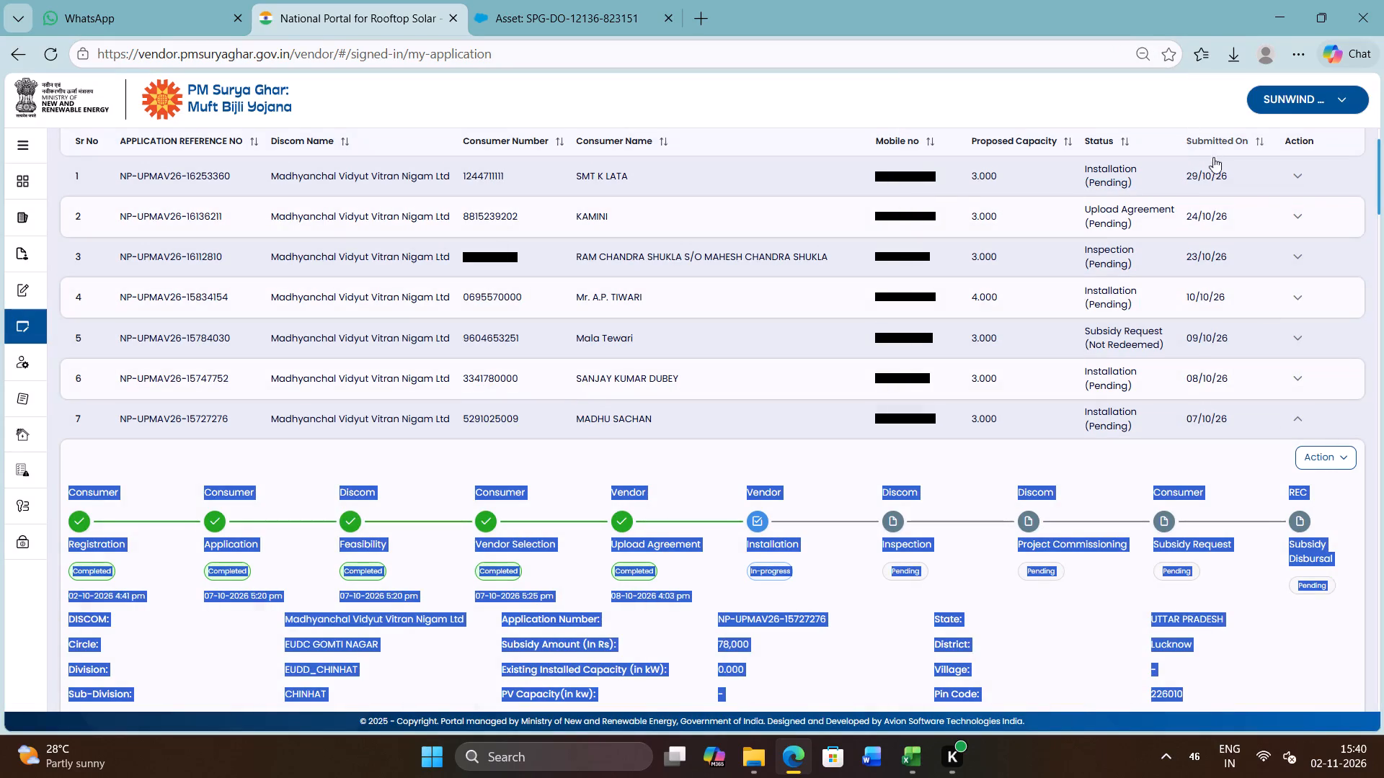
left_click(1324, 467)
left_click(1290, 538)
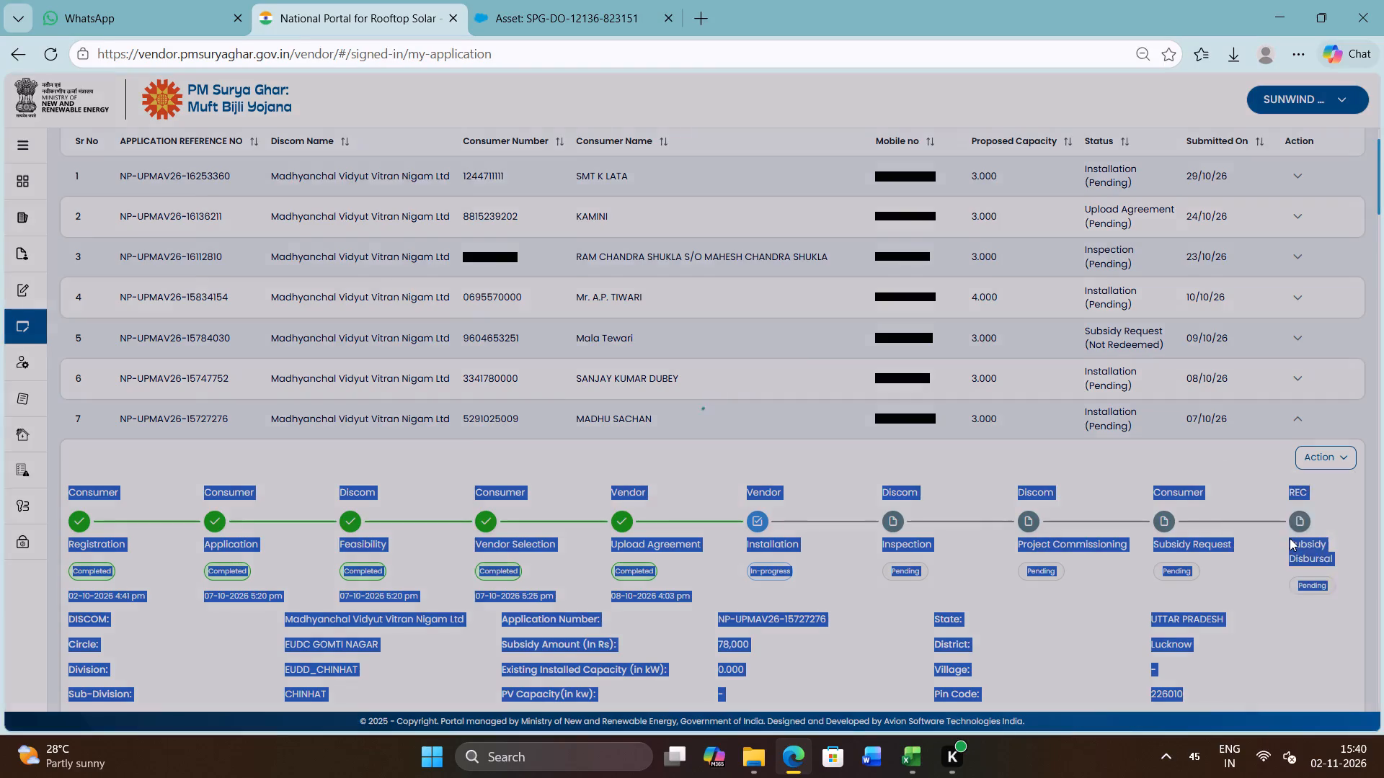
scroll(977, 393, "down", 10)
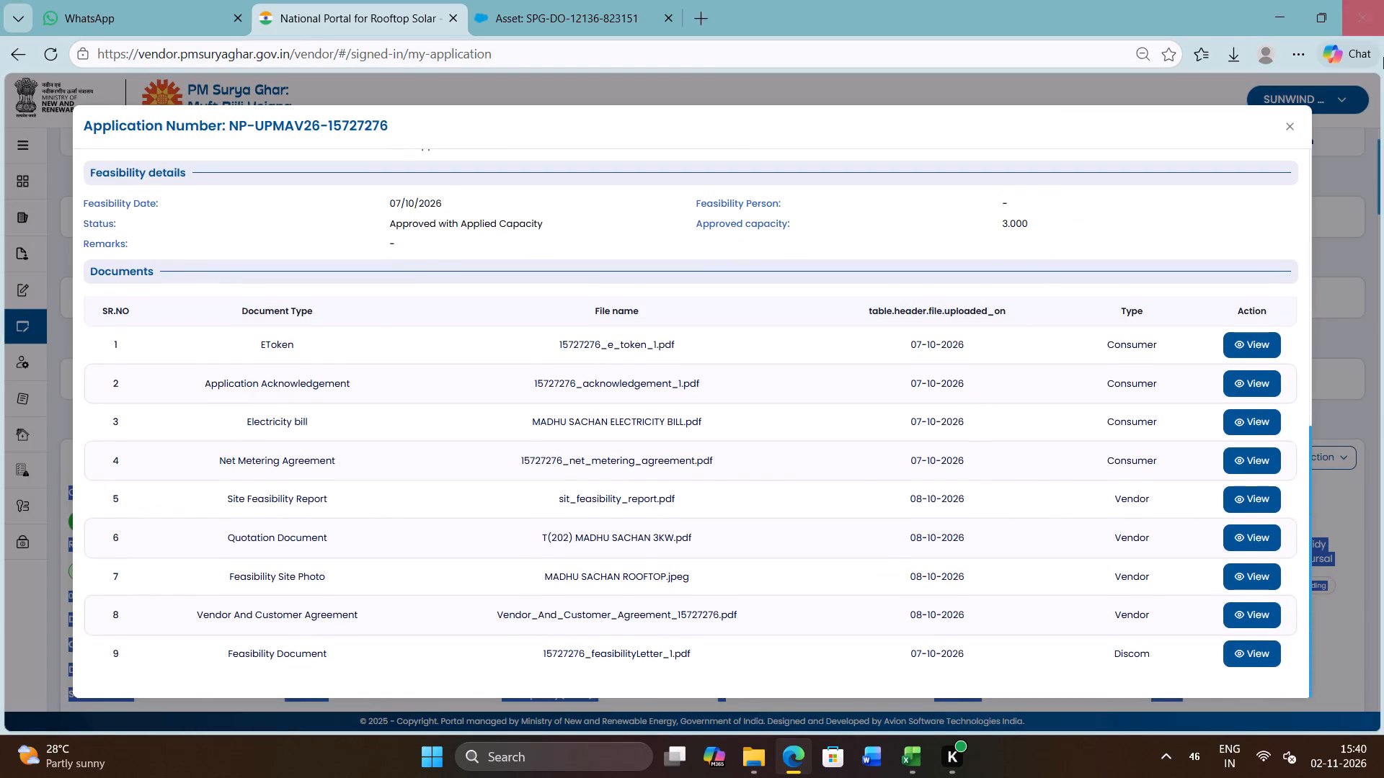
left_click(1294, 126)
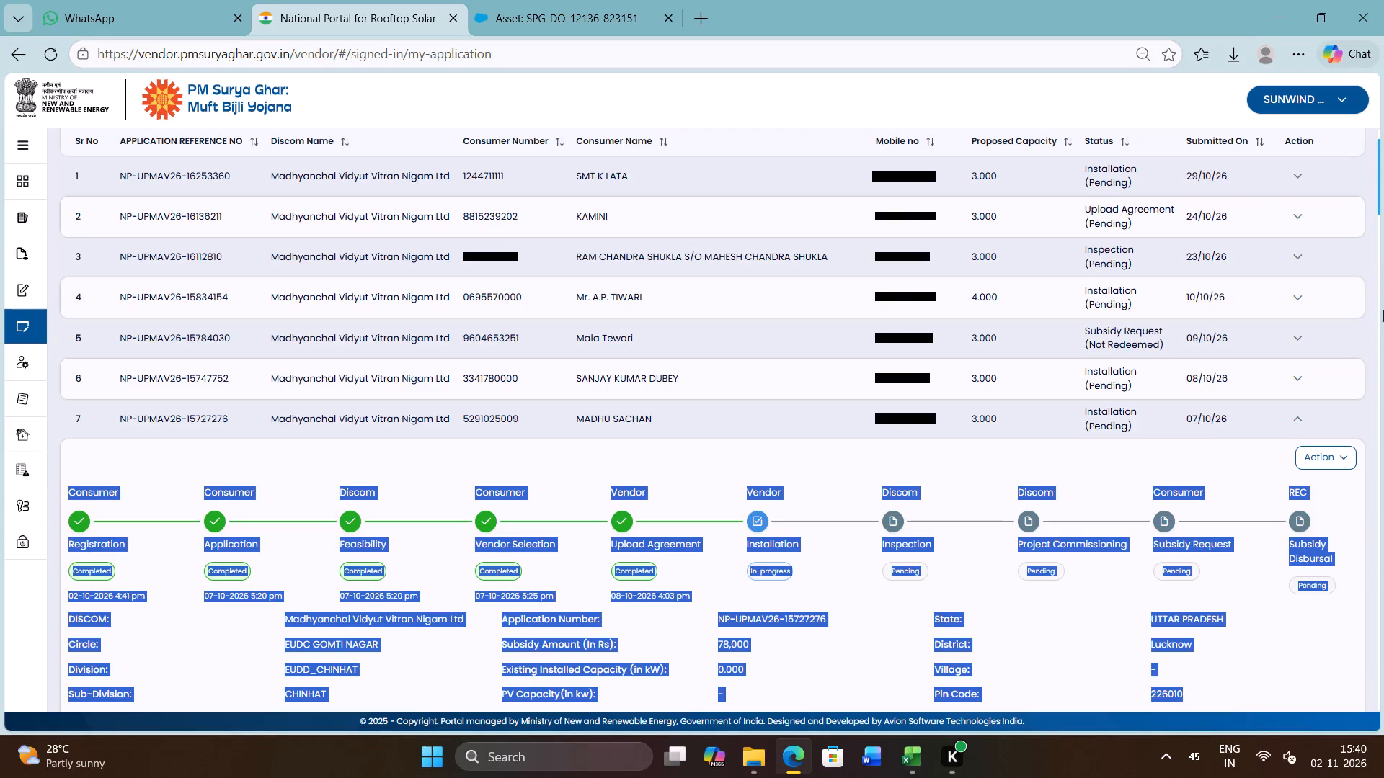
View the expanded consumer's application and open its Discom Feasibility Document.
left_click(1329, 454)
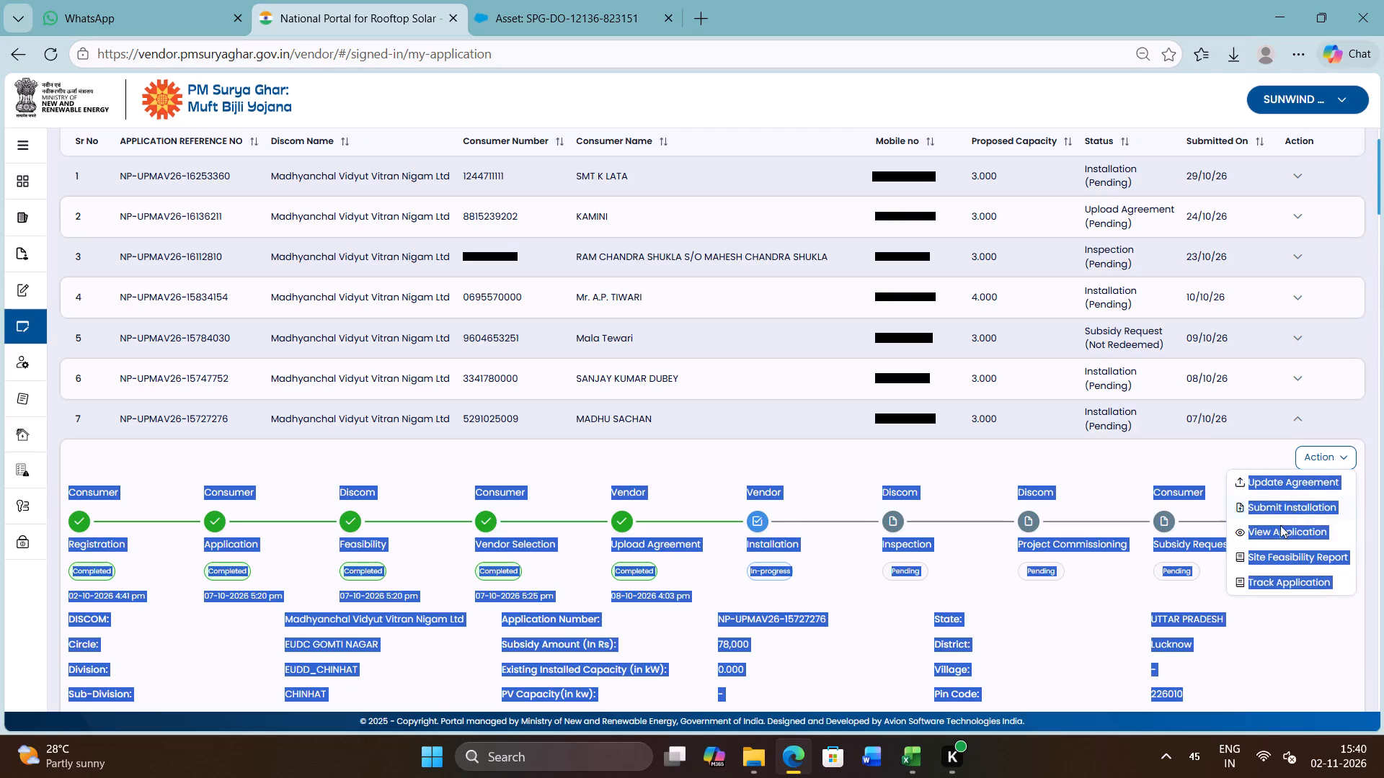
left_click(1278, 527)
scroll(636, 422, "down", 14)
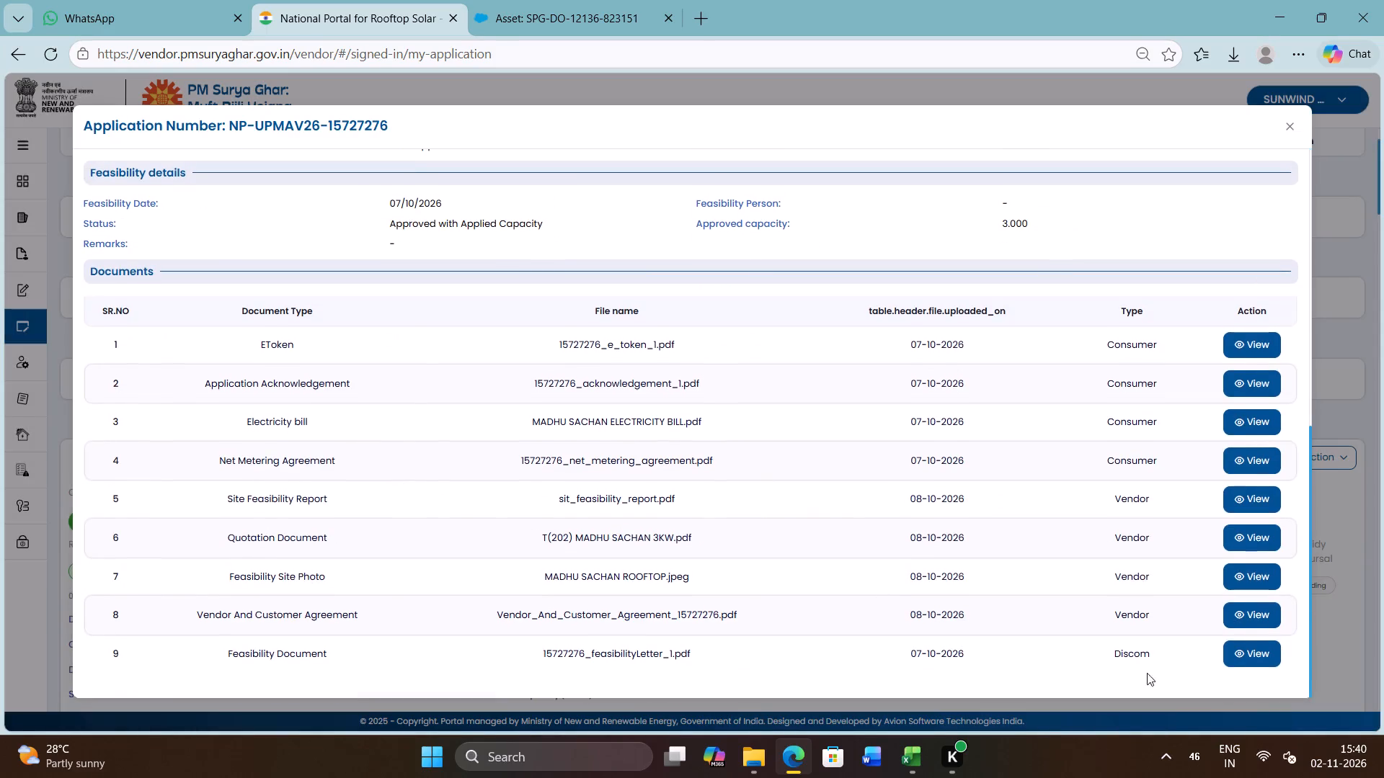
left_click(1236, 649)
scroll(737, 478, "down", 3)
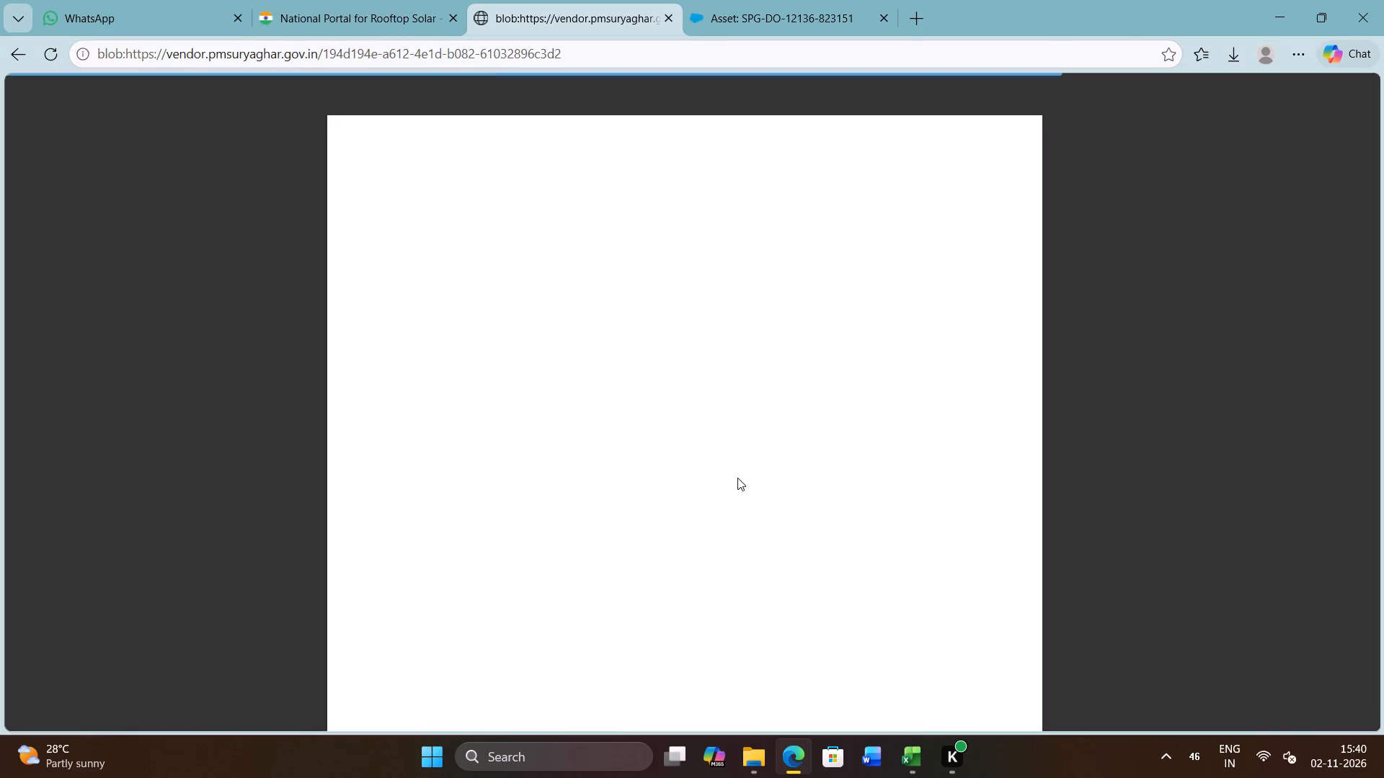
scroll(737, 478, "down", 2)
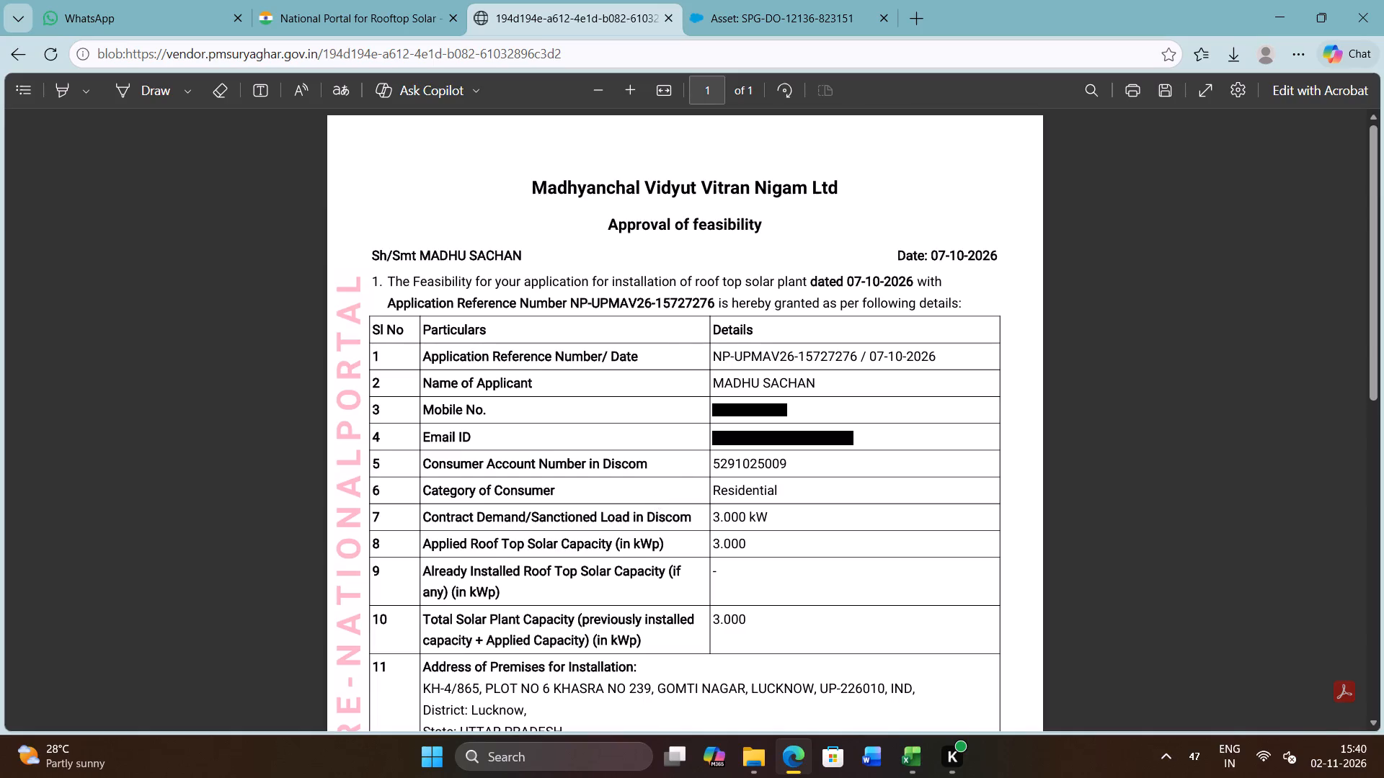
left_click_drag(714, 377, 820, 383)
key("ctrl+c")
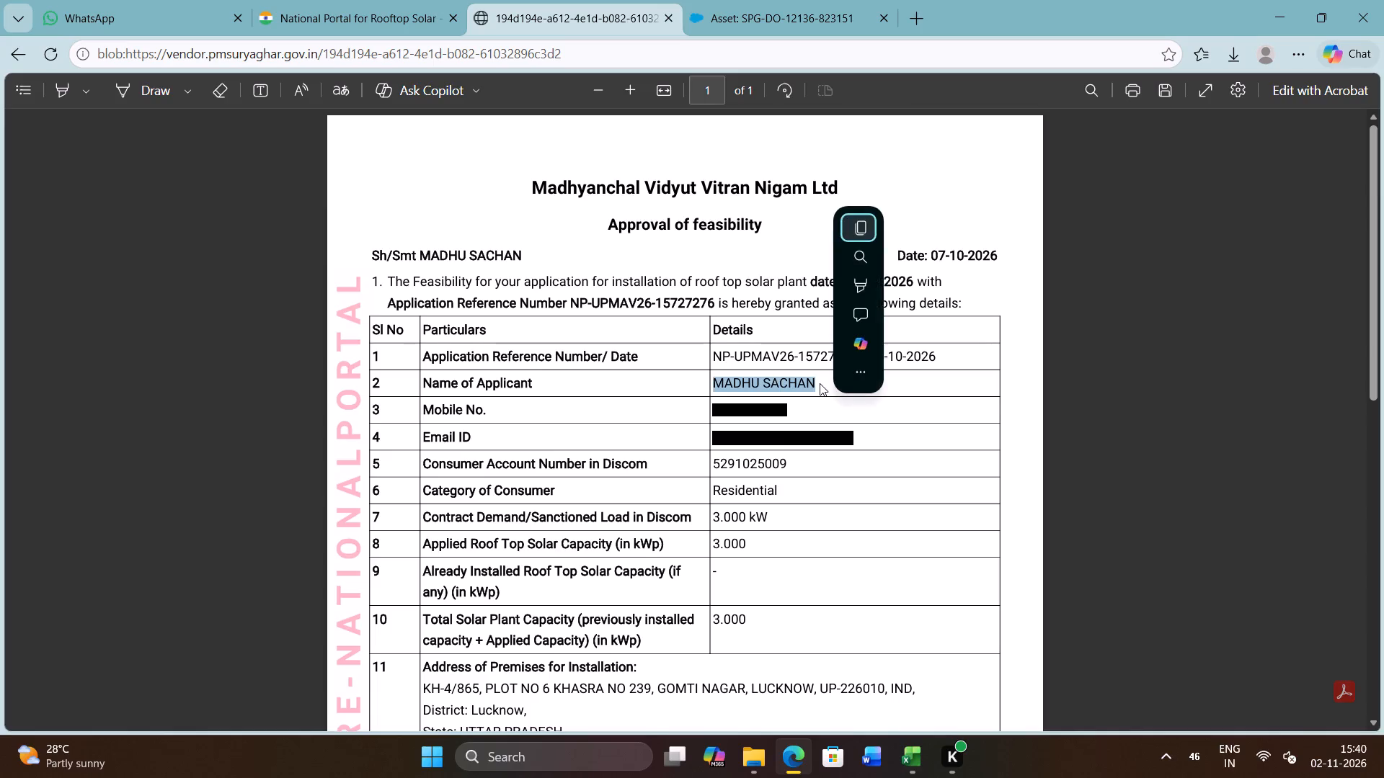
key("ctrl+c")
key("ctrl+c")
left_click(299, 4)
left_click(719, 3)
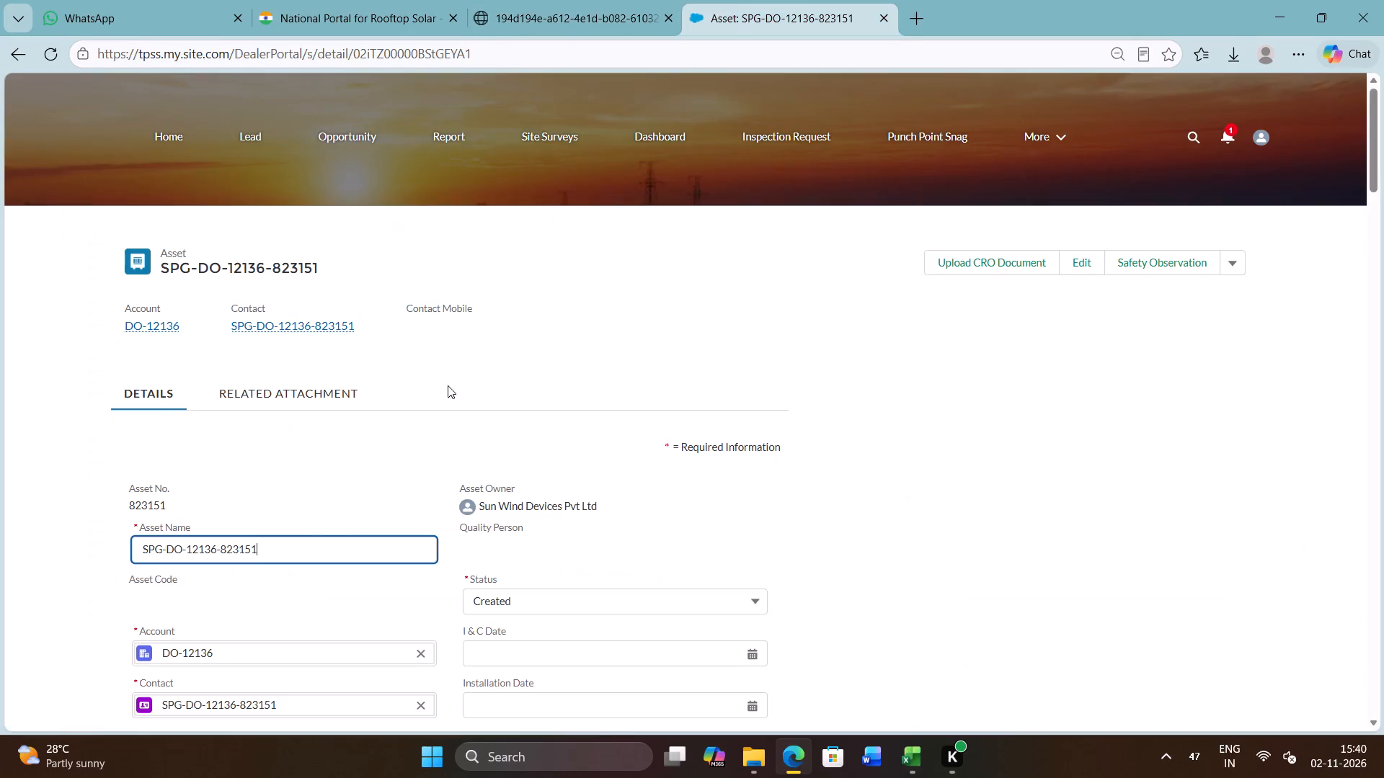
left_click_drag(272, 546, 31, 531)
key("ctrl+v")
Enter the same copied applicant name as the Contact Name in the asset's site details.
scroll(334, 553, "down", 18)
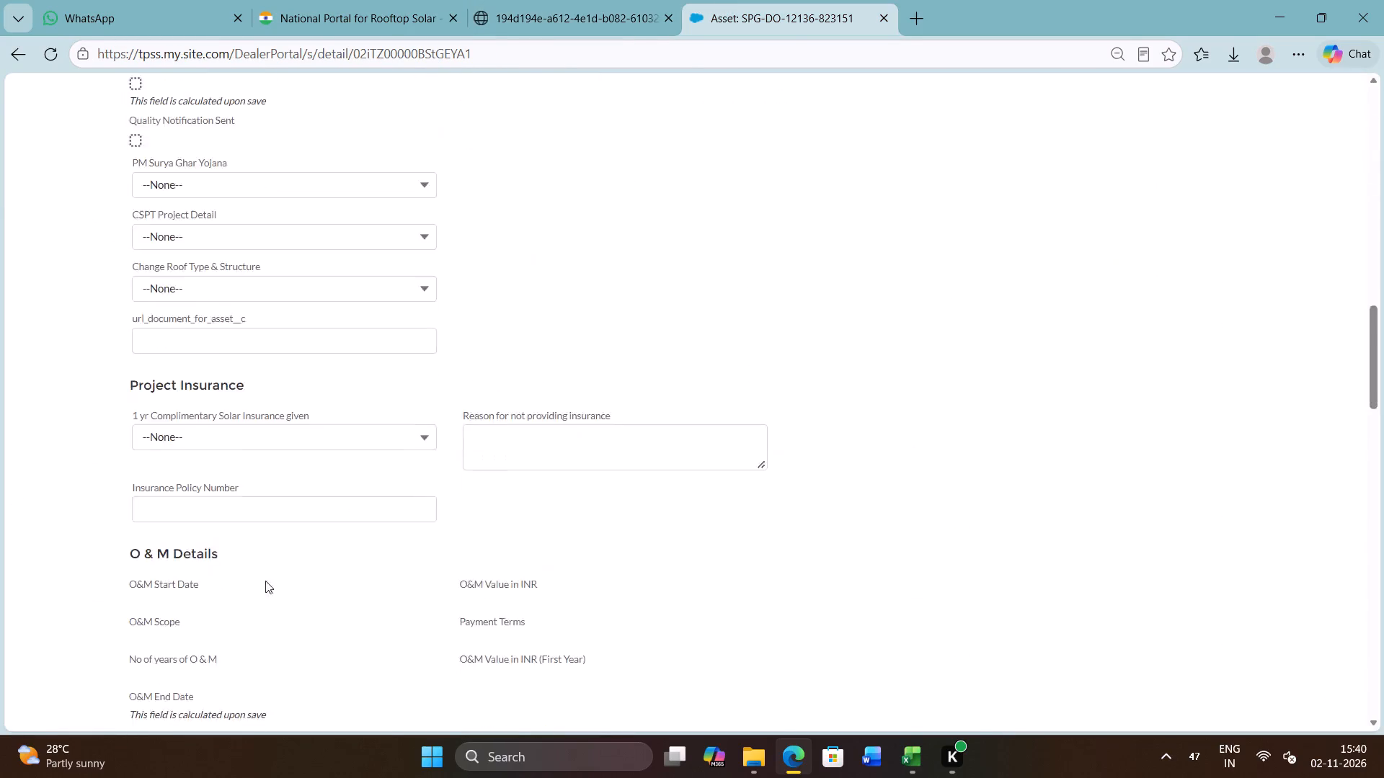
scroll(265, 581, "down", 16)
scroll(227, 480, "up", 4)
left_click(218, 488)
key("ctrl+v")
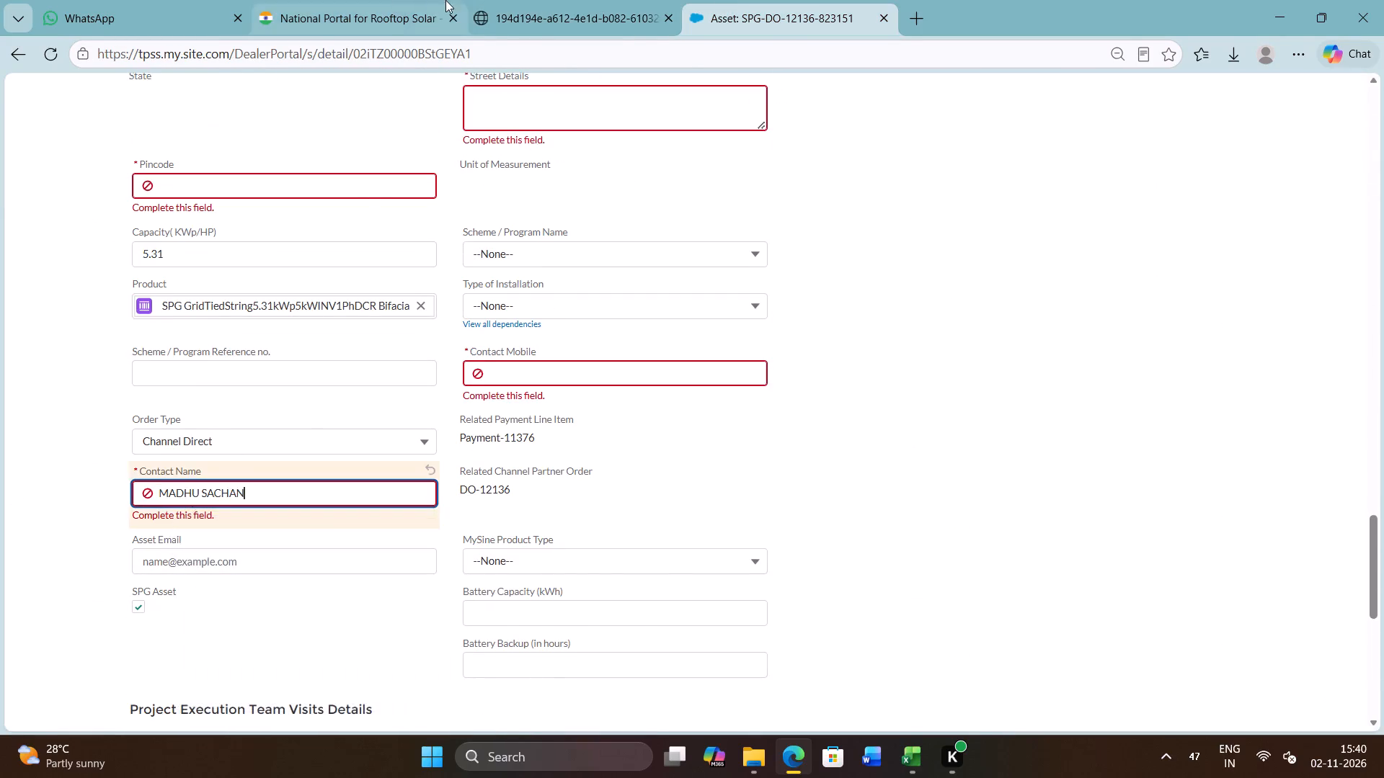
Copy the applicant's mobile number from the feasibility approval into the asset's Contact Mobile field.
left_click(566, 0)
double_click(751, 405)
key("ctrl+c")
left_click(771, 0)
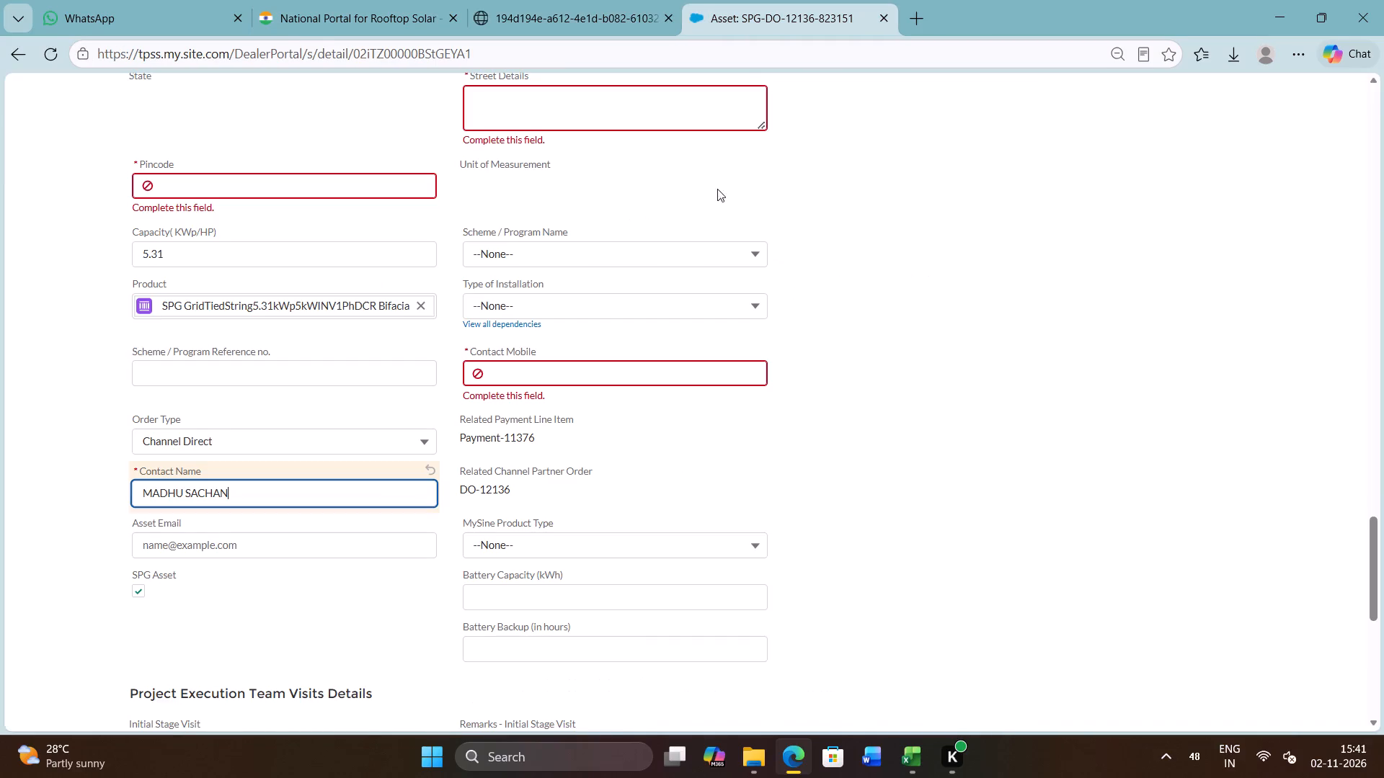
left_click(579, 365)
key("ctrl+v")
Copy the applicant's email ID from the feasibility approval into the asset's Asset Email field.
left_click(546, 0)
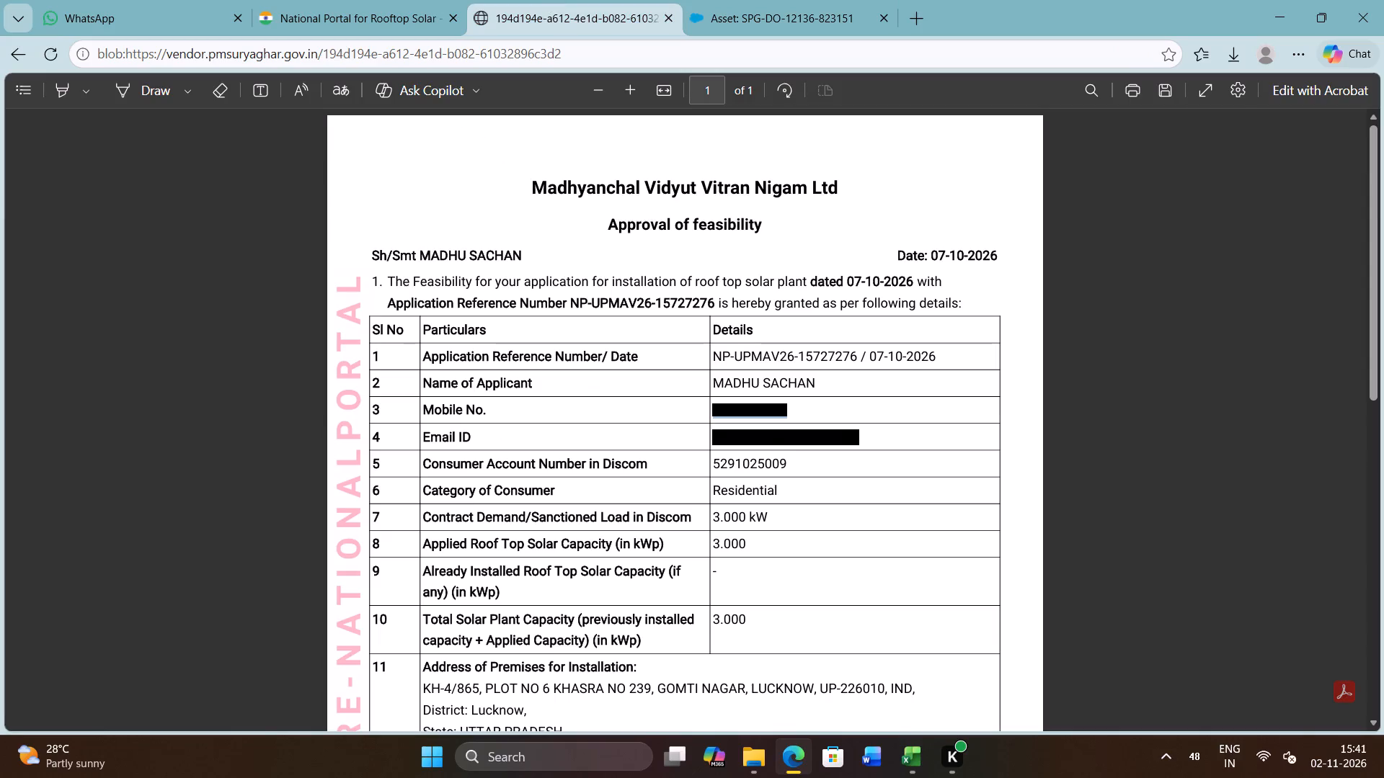
left_click_drag(709, 437, 863, 440)
left_click(855, 434)
left_click_drag(856, 438, 797, 438)
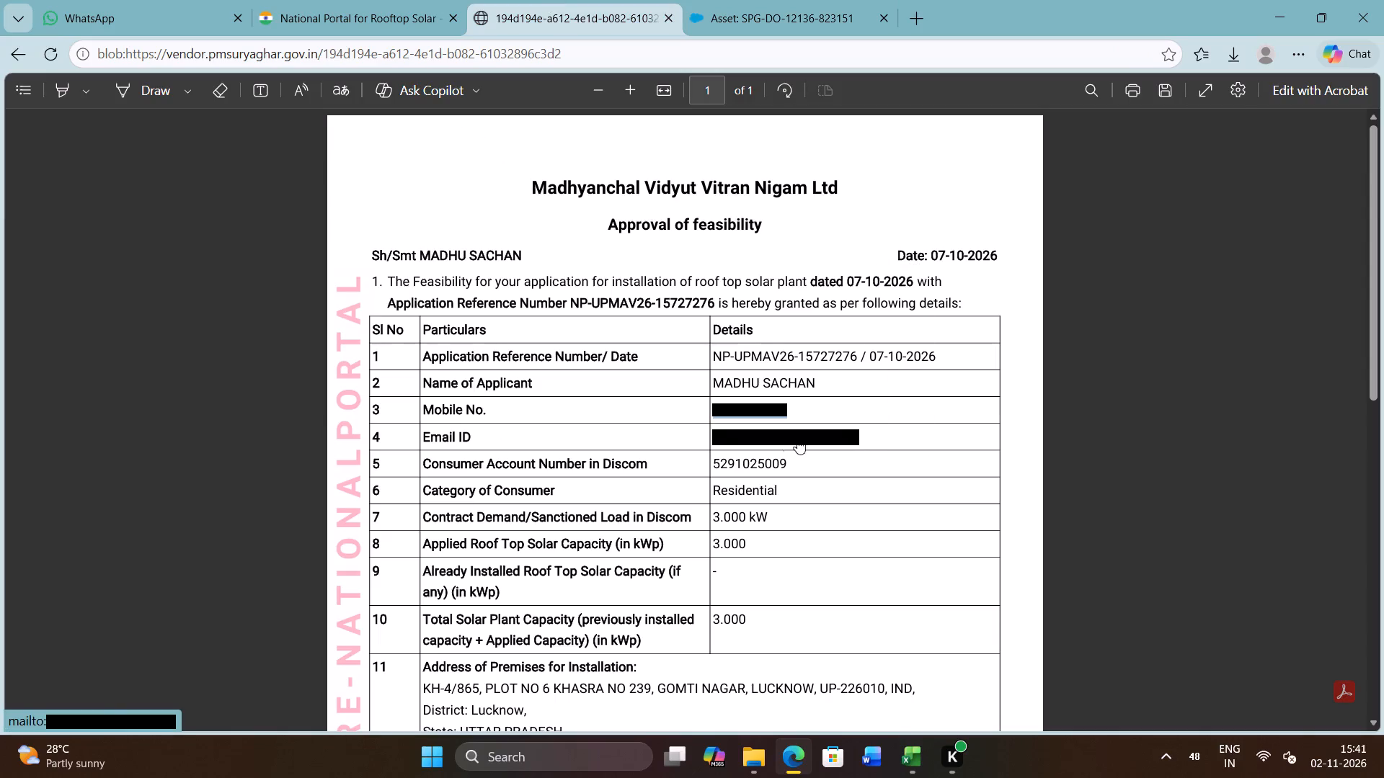
left_click_drag(797, 438, 711, 439)
left_click_drag(714, 439, 788, 444)
left_click_drag(701, 436, 740, 437)
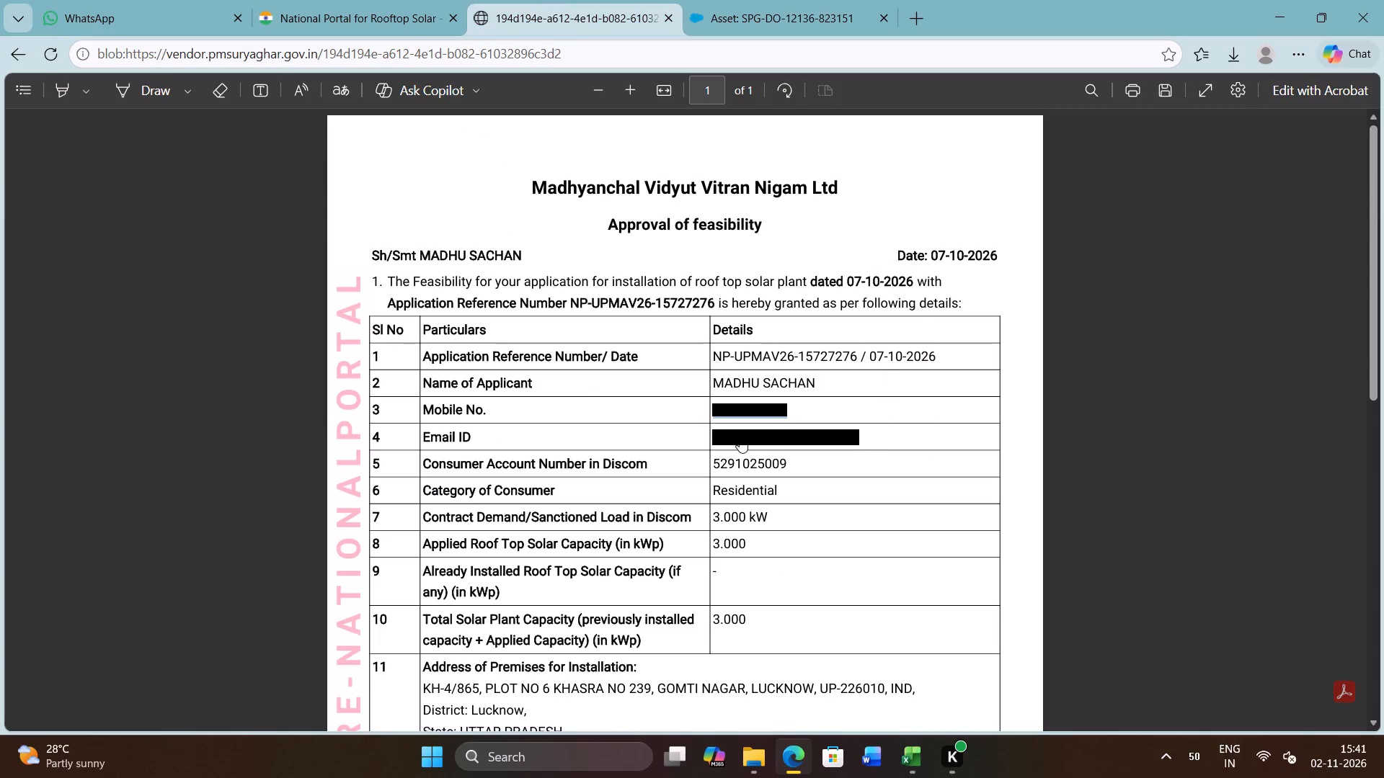
left_click_drag(461, 439, 895, 441)
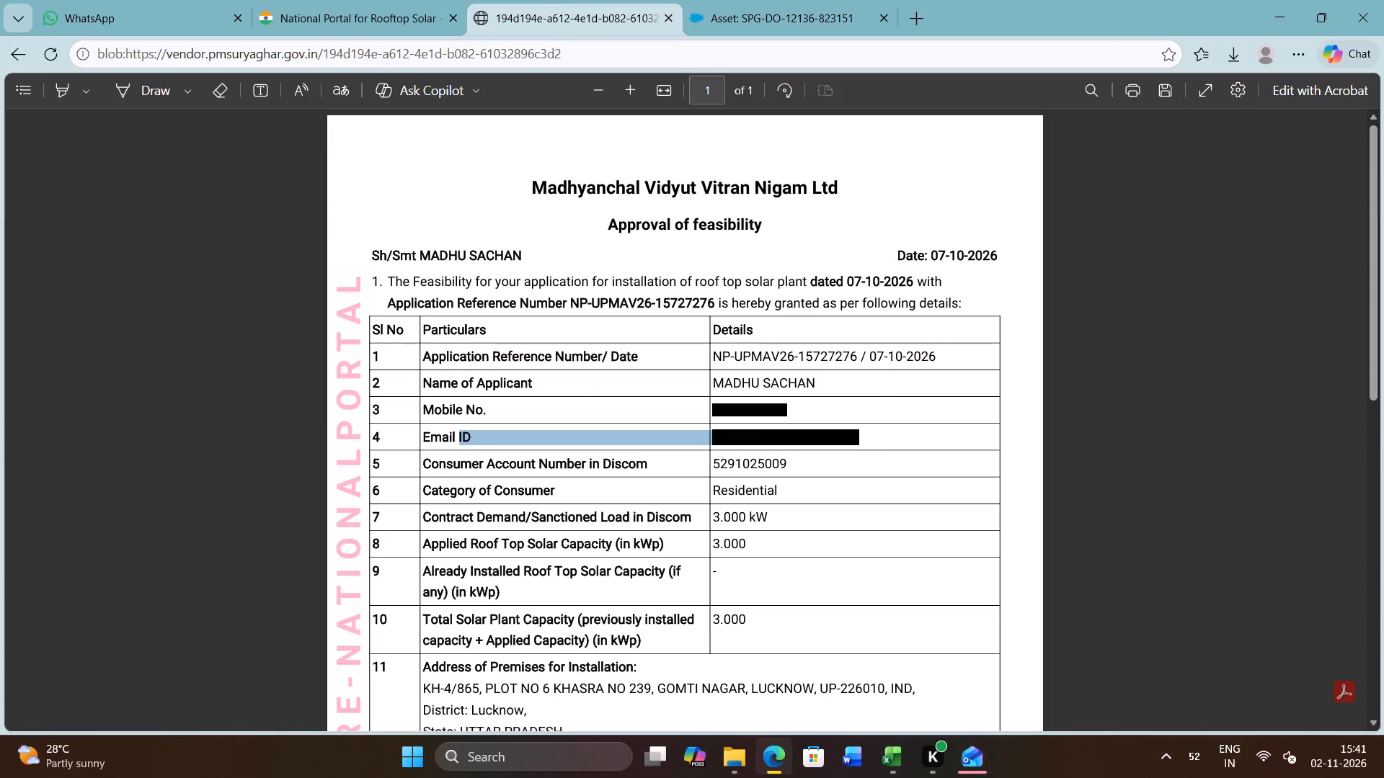
left_click_drag(895, 441, 853, 436)
key("ctrl+c")
key("ctrl+c")
key("ctrl+c")
left_click(717, 0)
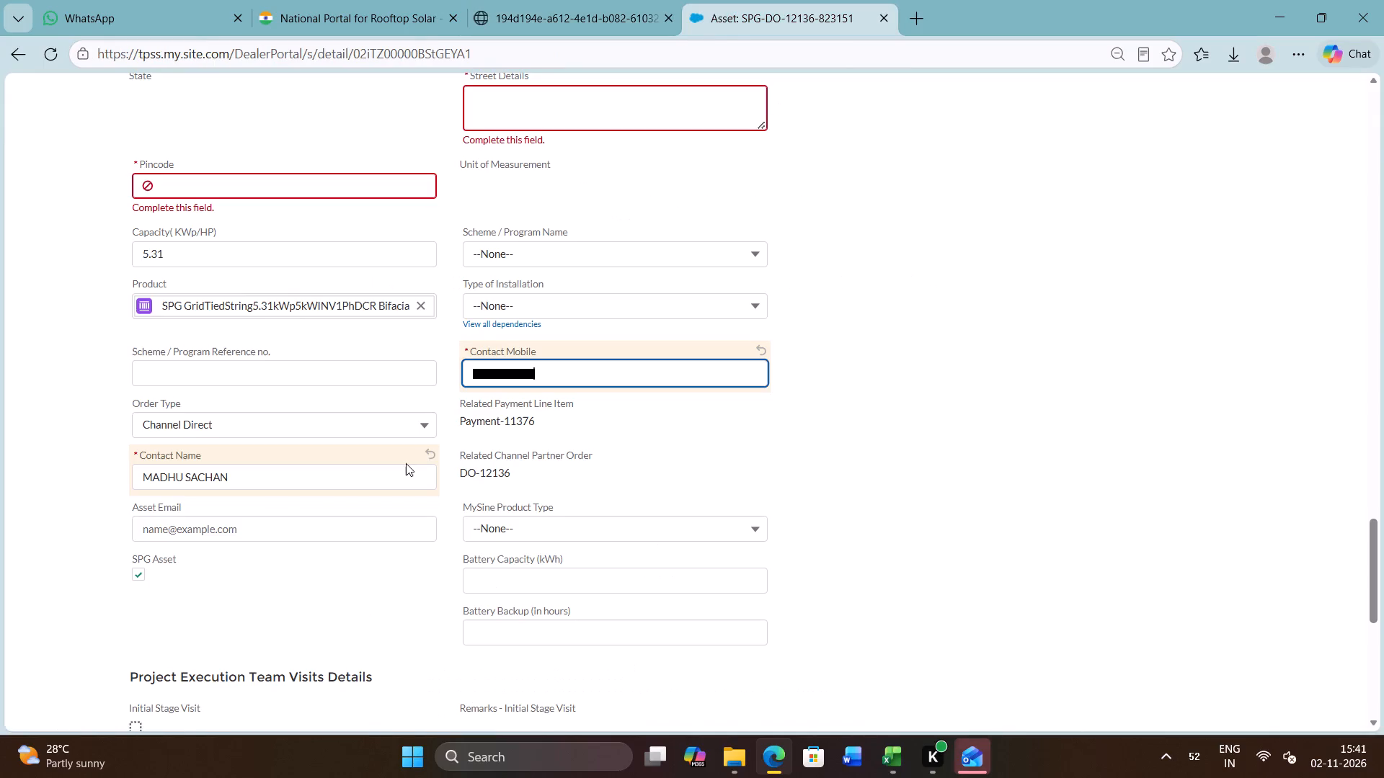
left_click(267, 537)
key("ctrl+v")
Delete the extra leading characters from the Asset Email entry so it holds only the email ID.
left_click_drag(154, 531, 59, 527)
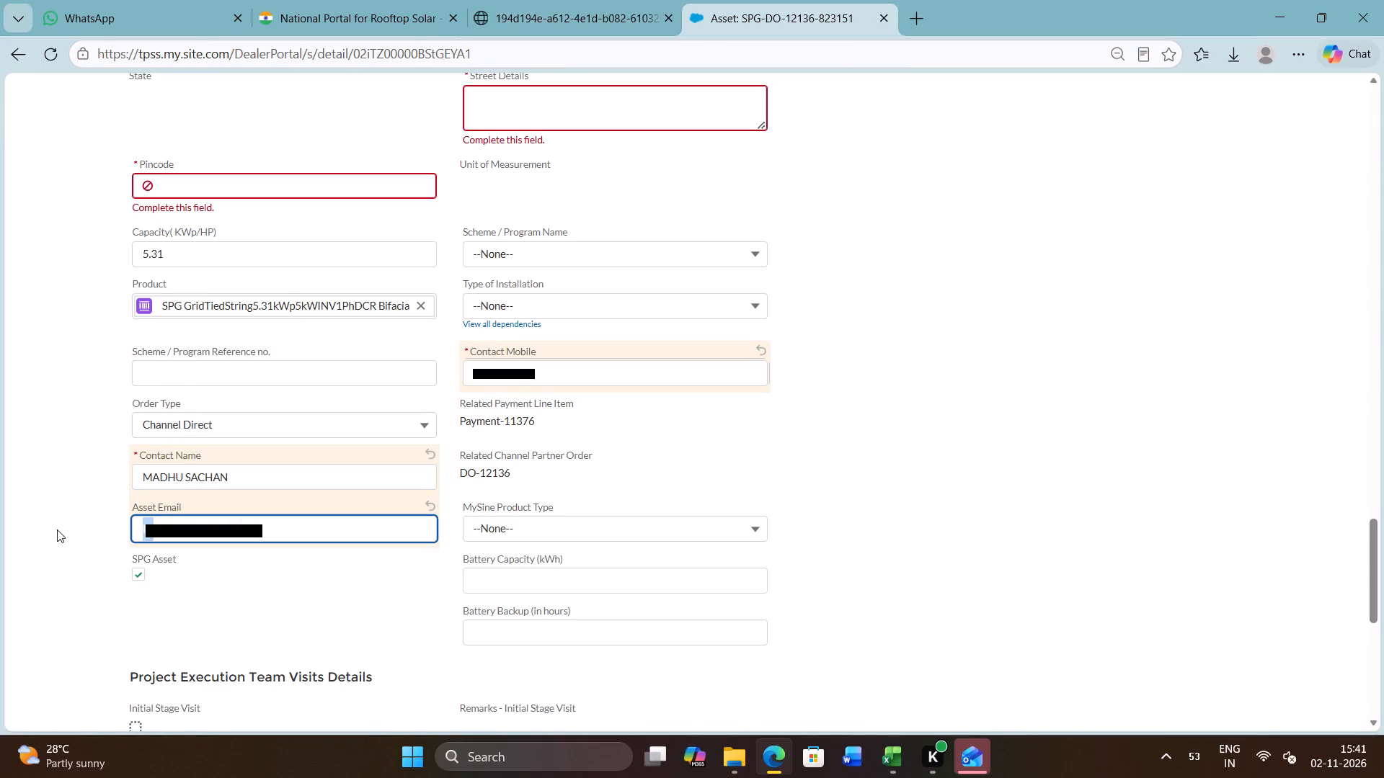
key("BackSpace")
key("Right")
key("BackSpace")
Set the asset's Type of Installation to Roof Top-Grid Tied.
left_click(525, 298)
left_click(530, 371)
Open the TPSSL Scope of work choices in the Asset Site Details section.
scroll(608, 398, "up", 4)
left_click(529, 321)
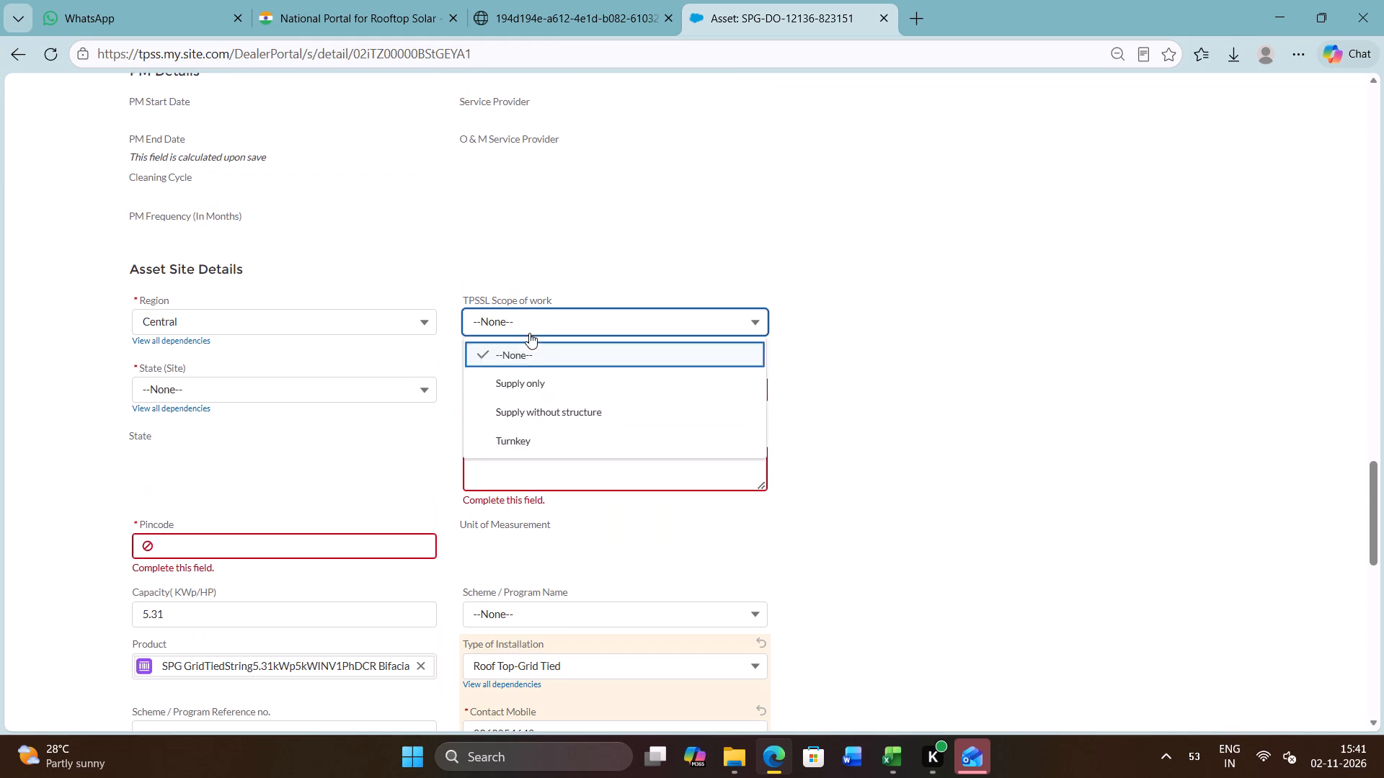
In the Asset Site Details, set TPSSL Scope of work to Supply only and State (Site) to Uttar Pradesh.
left_click(534, 387)
left_click(211, 389)
left_click(209, 507)
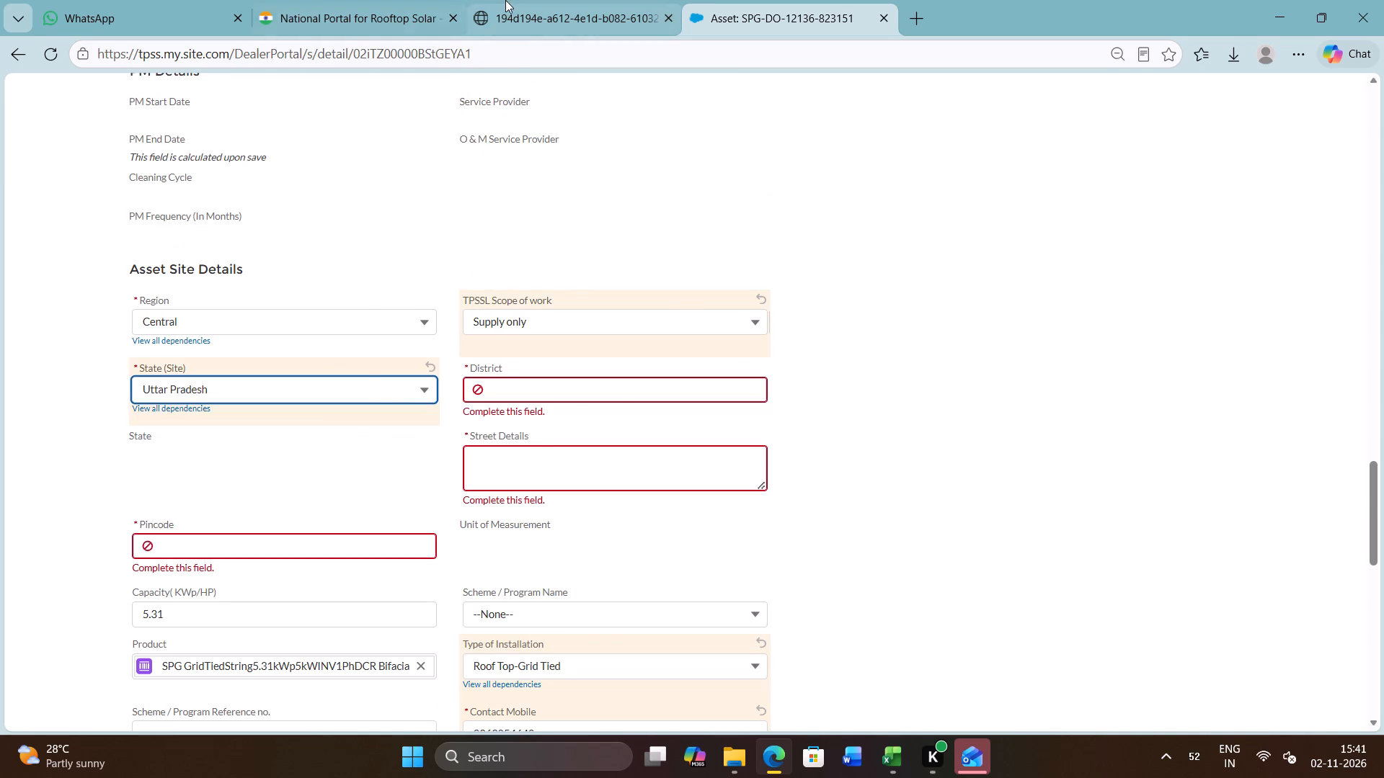
Copy the installation premises address from the feasibility approval into the asset's Street Details and set District to LUCKNOW.
left_click(505, 0)
scroll(745, 528, "down", 4)
left_click_drag(420, 329, 662, 340)
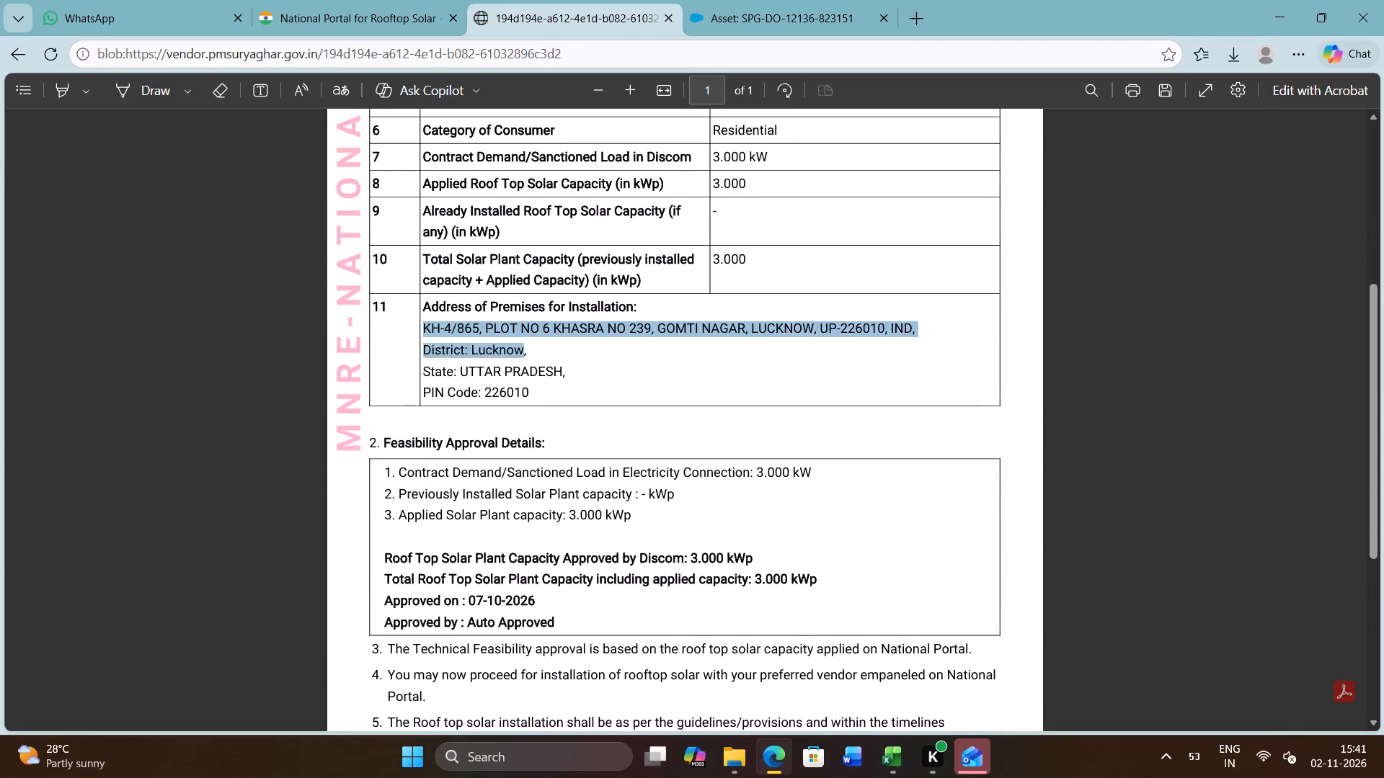
left_click_drag(662, 340, 940, 341)
key("ctrl+c")
key("ctrl+c")
left_click(777, 0)
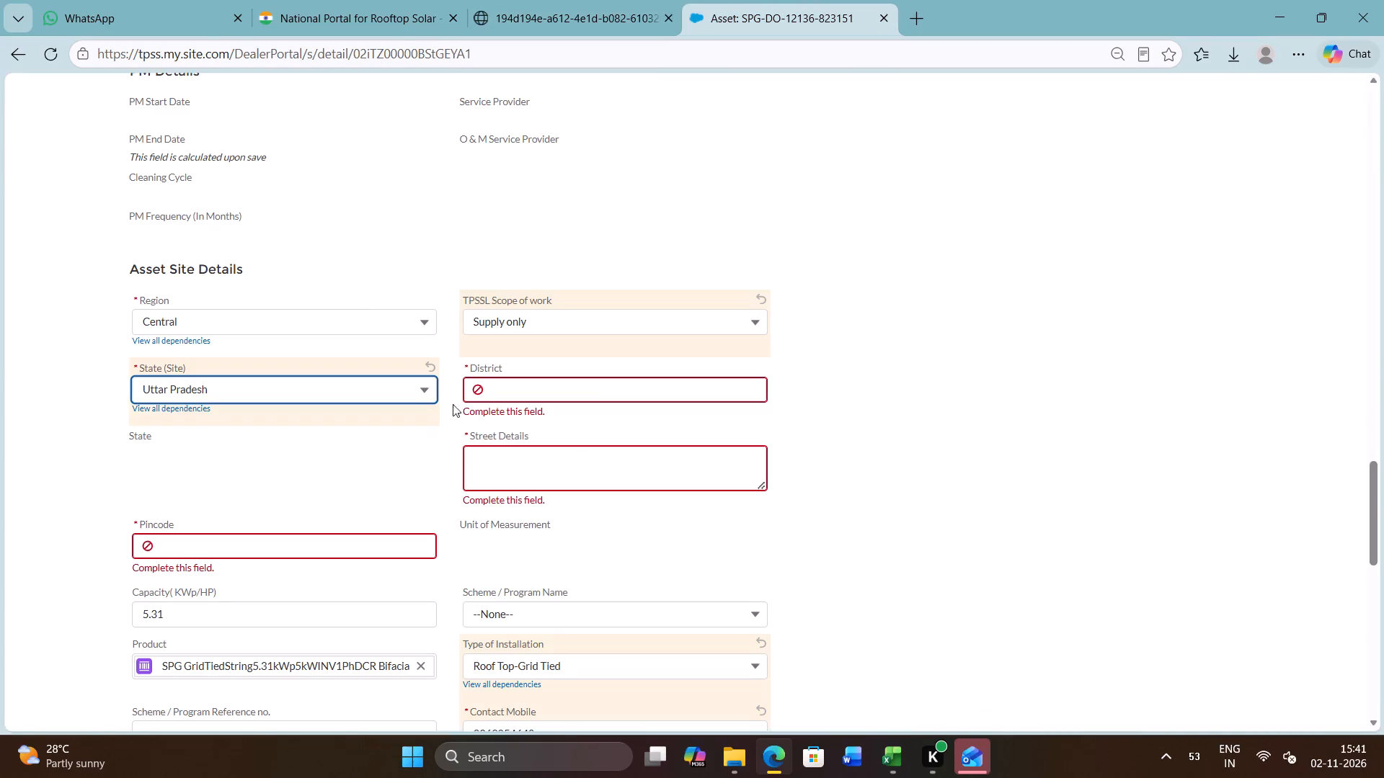
left_click(518, 451)
key("ctrl+v")
left_click(501, 394)
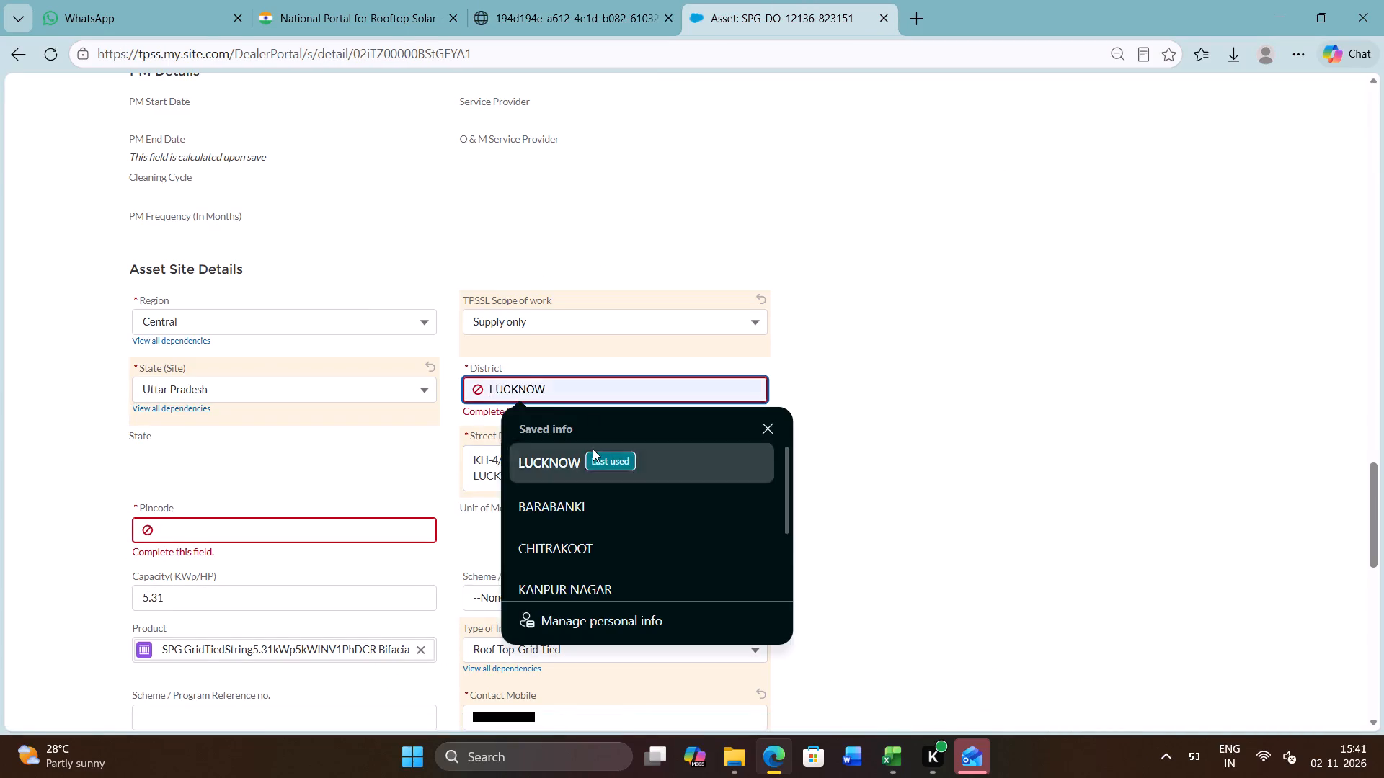
left_click(593, 449)
Copy the premises PIN code from the feasibility approval into the asset's Pincode.
left_click(518, 0)
left_click(500, 379)
double_click(501, 401)
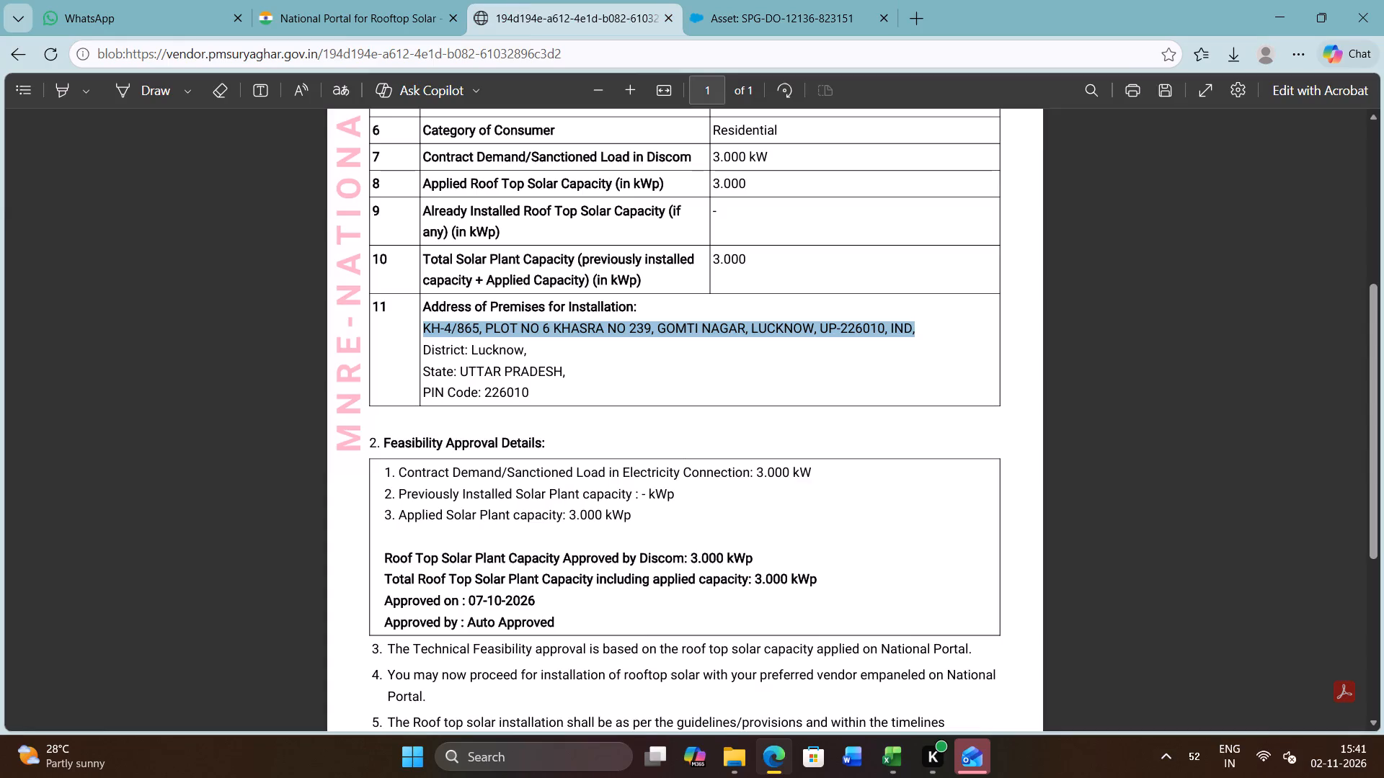
key("ctrl+c")
key("ctrl+c")
left_click(719, 0)
left_click(226, 534)
key("ctrl+v")
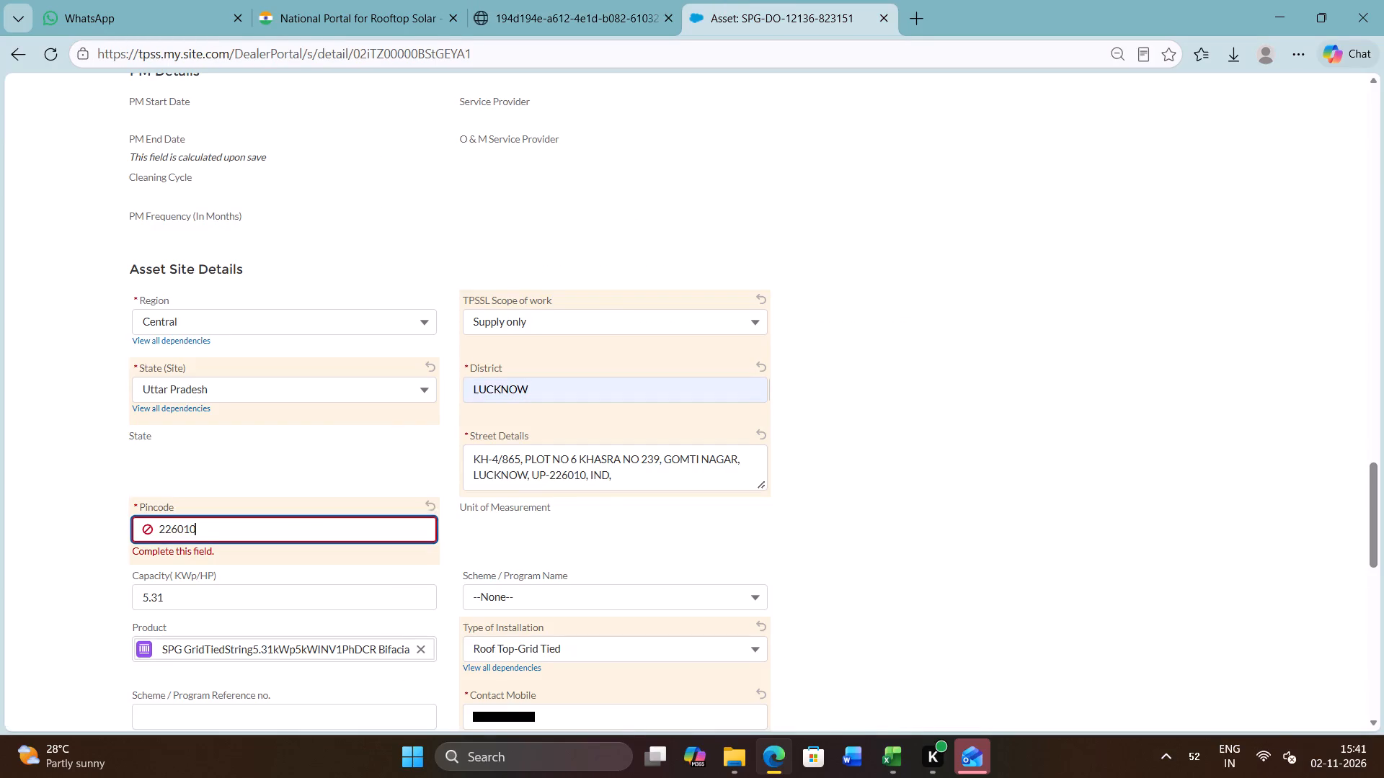
left_click(807, 535)
Choose a PM Surya Ghar Yojana option and set Roof type & Structure to CP Supplied –Customized Elevated Structure.
scroll(386, 441, "up", 13)
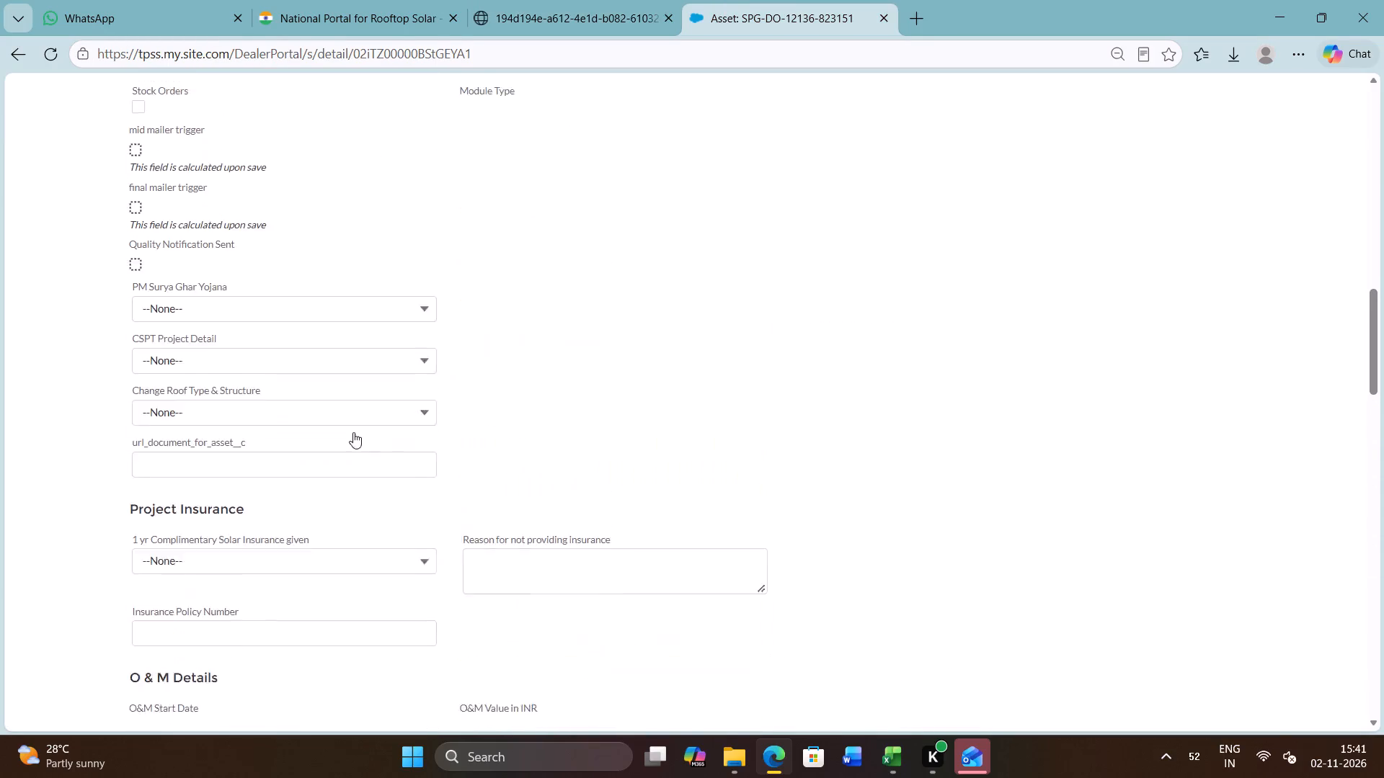
left_click(241, 388)
left_click(220, 459)
scroll(466, 426, "up", 4)
left_click(547, 343)
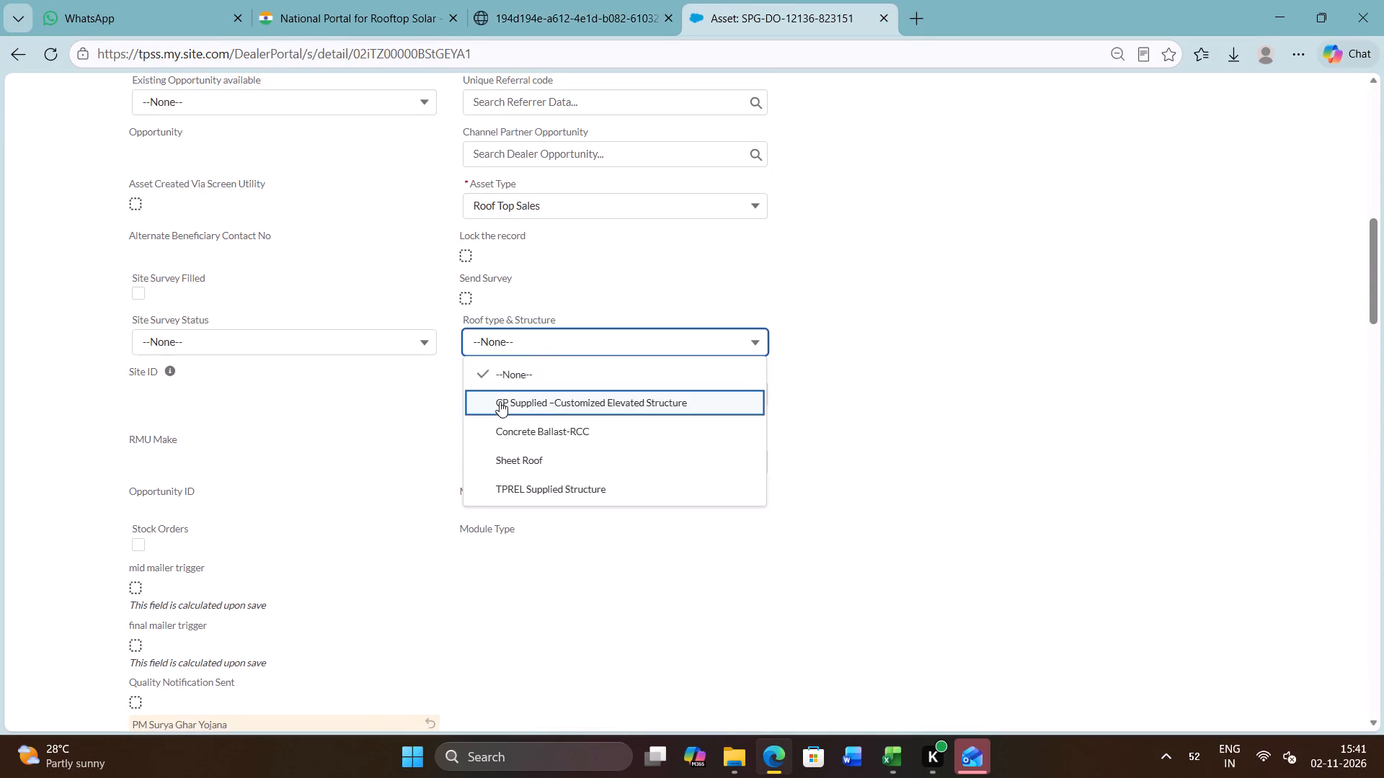
left_click(500, 402)
Set the asset's Existing Opportunity available to No.
scroll(252, 366, "up", 4)
left_click(180, 432)
left_click(176, 466)
left_click(185, 470)
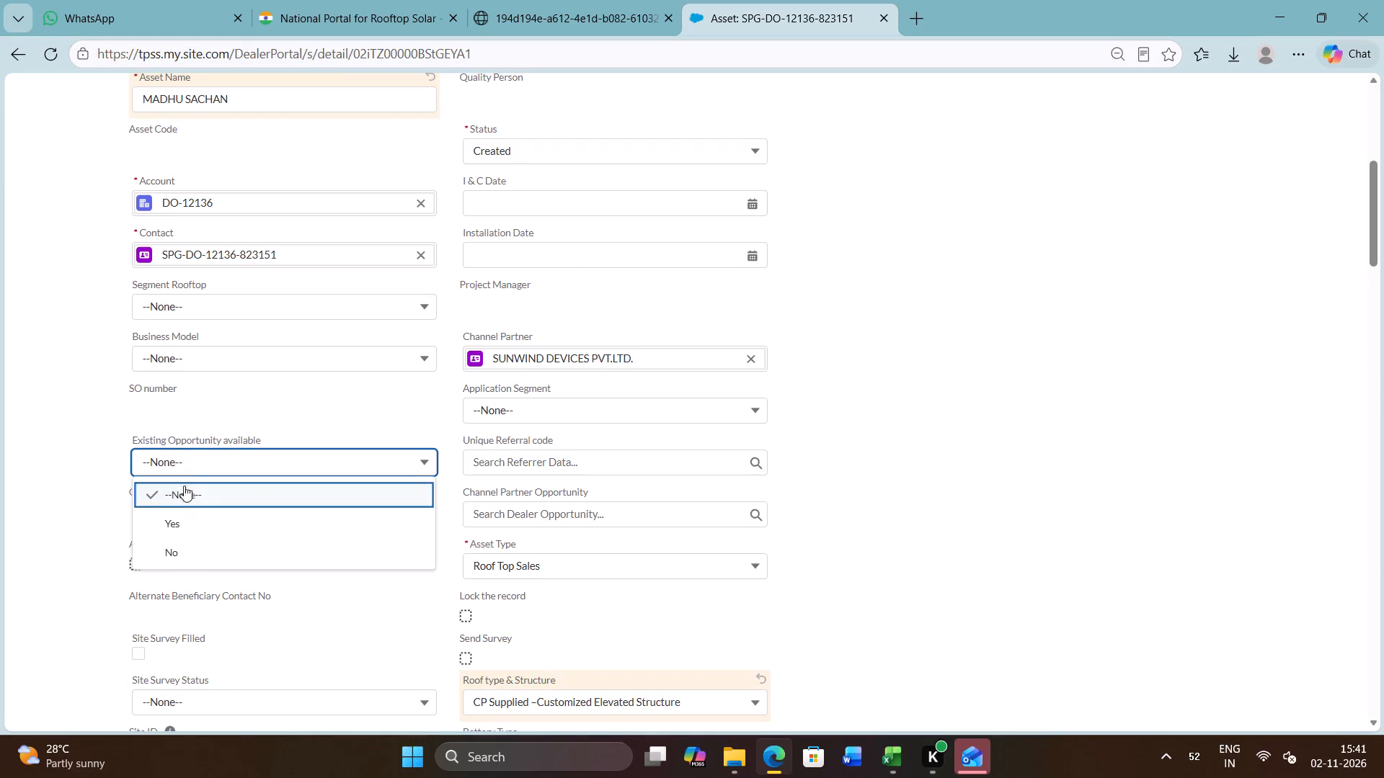
left_click(191, 555)
Save the edited asset record.
scroll(401, 571, "down", 20)
scroll(401, 571, "down", 10)
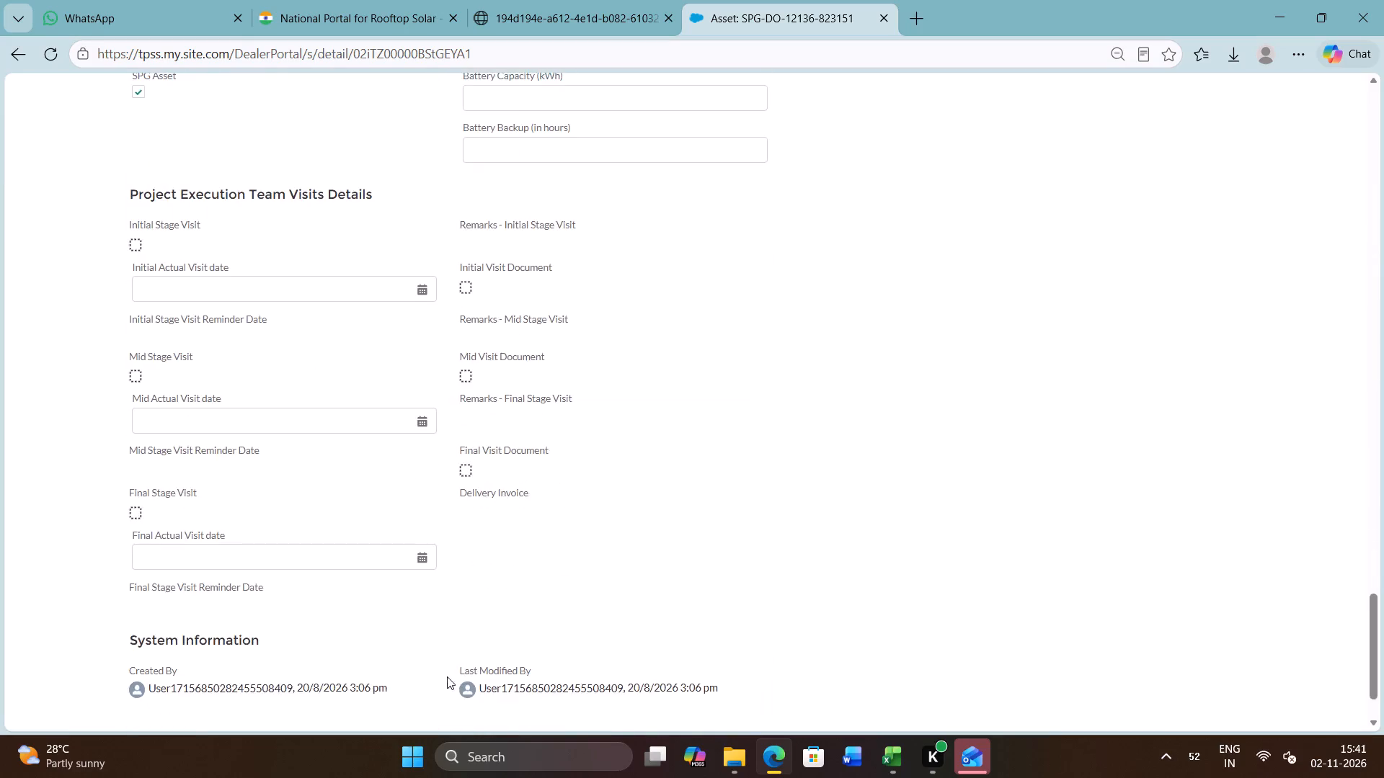
scroll(449, 684, "down", 6)
left_click(494, 662)
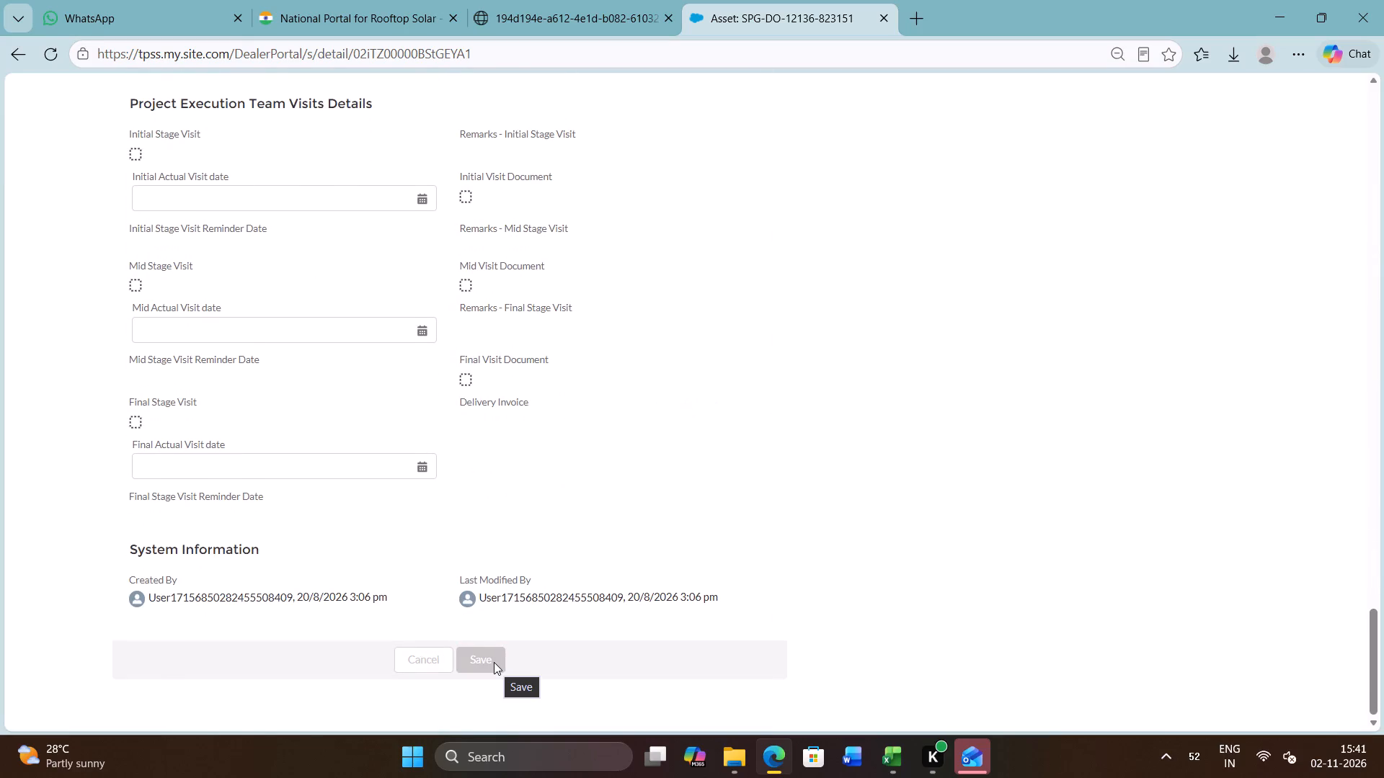
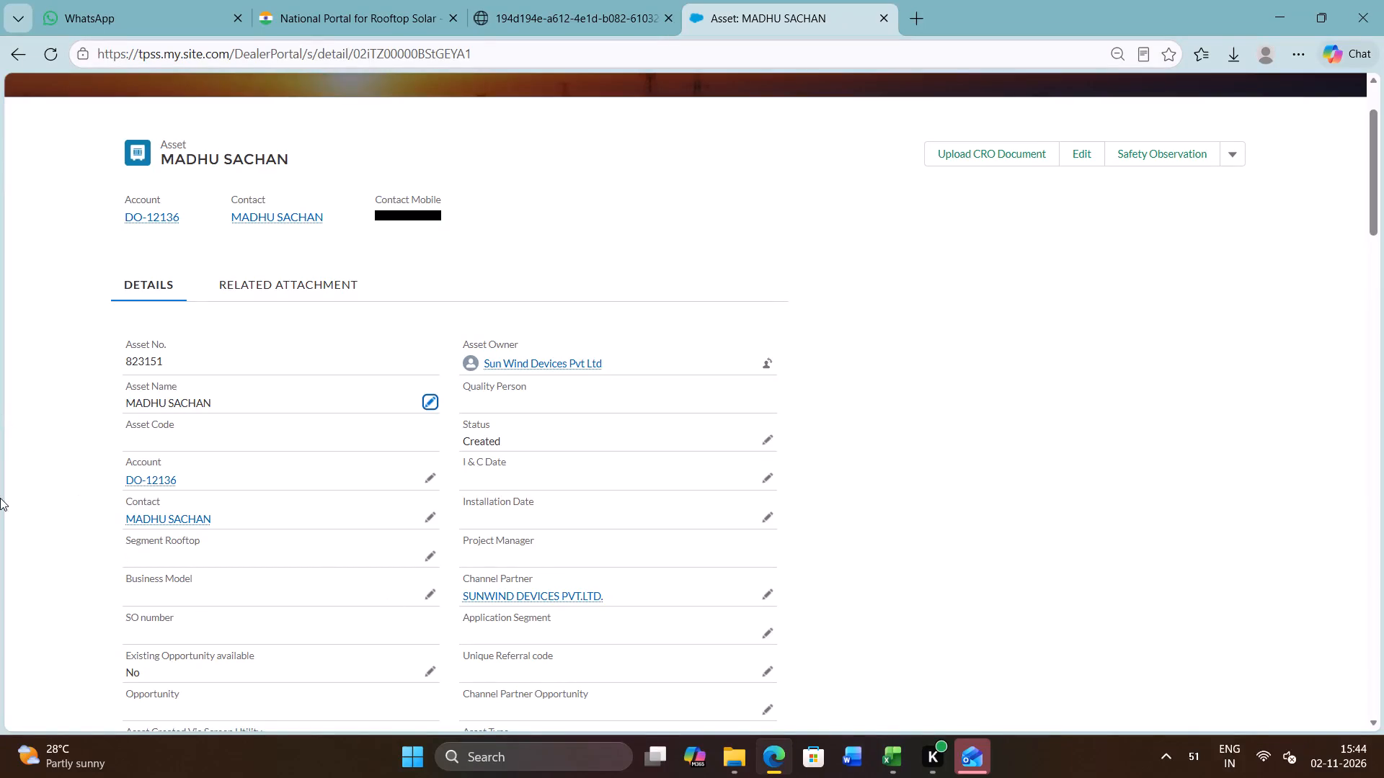
Check the top of the saved asset record and return to the consumer's PM Surya Ghar feasibility approval document.
left_click(45, 496)
scroll(56, 348, "up", 4)
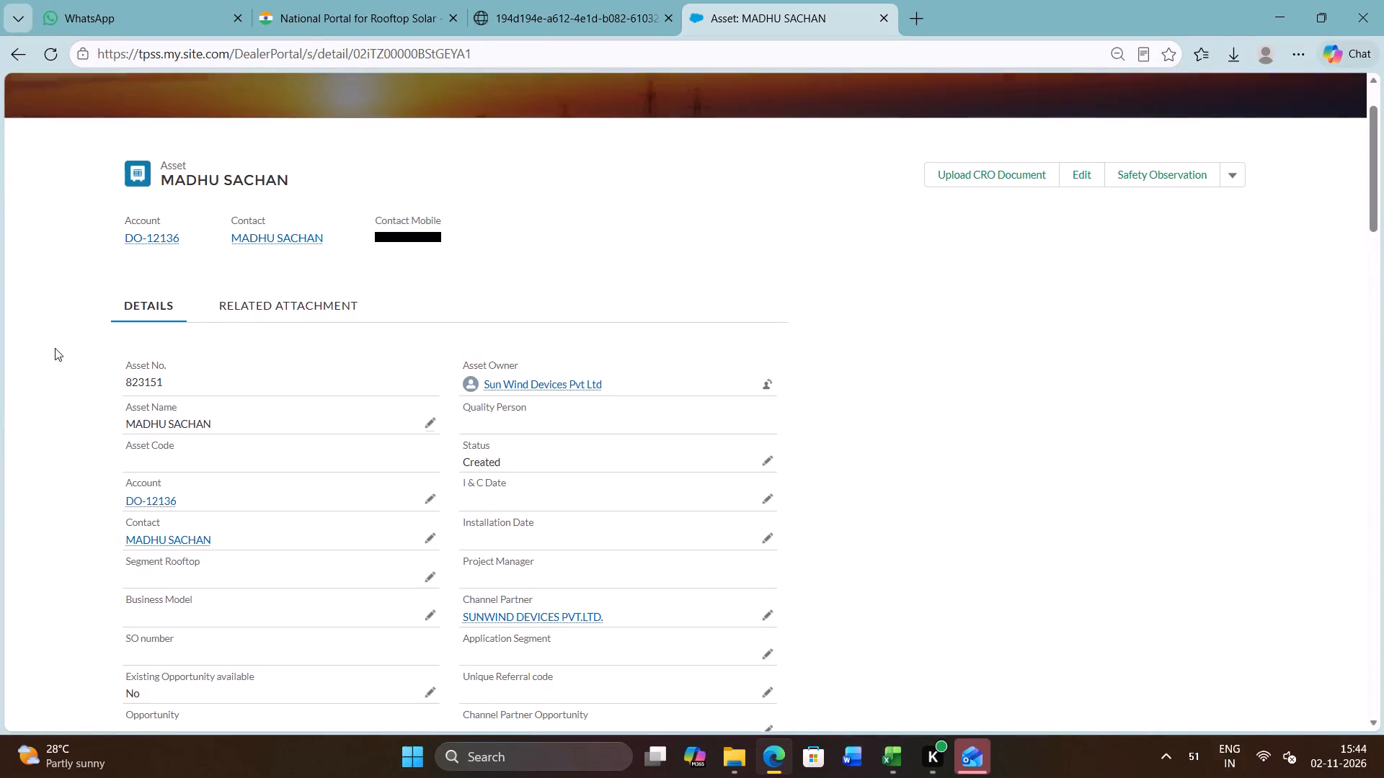
scroll(55, 348, "up", 2)
left_click(475, 0)
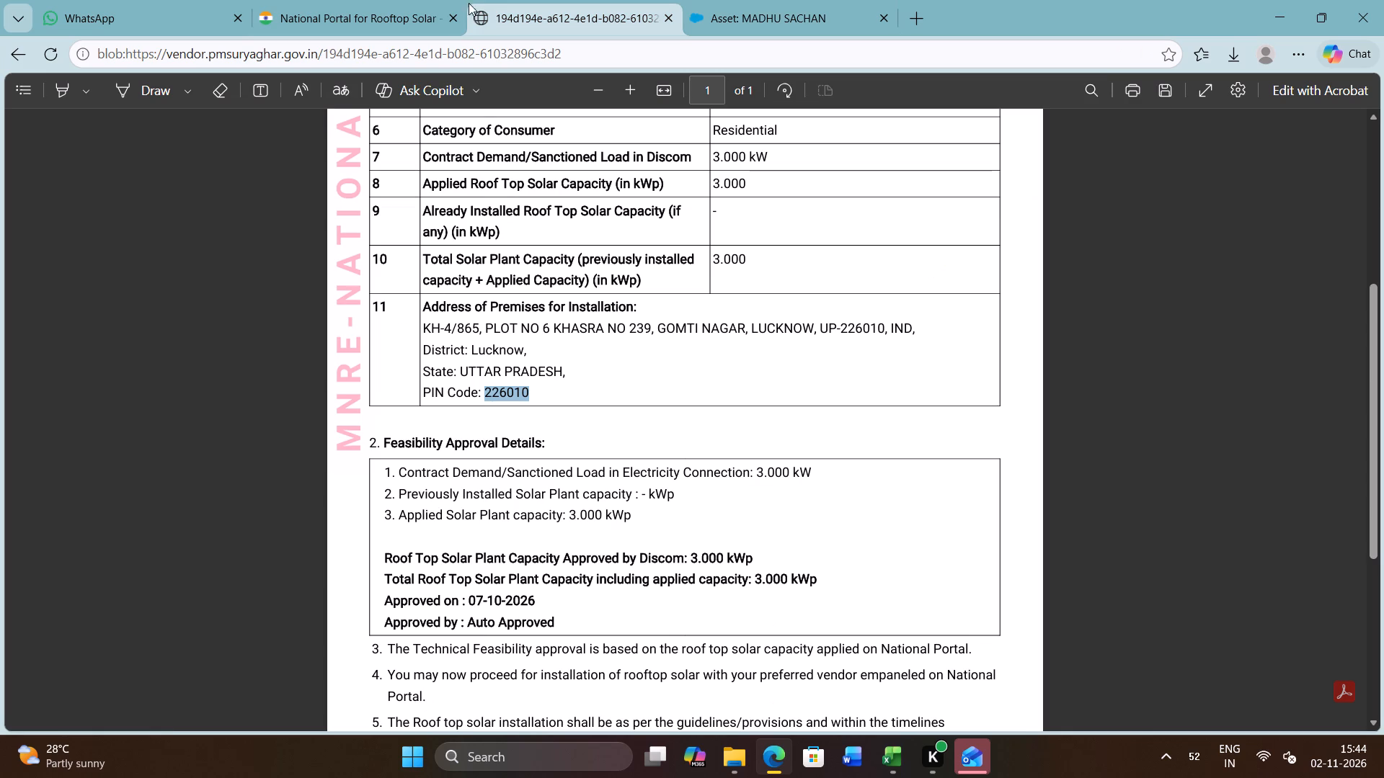
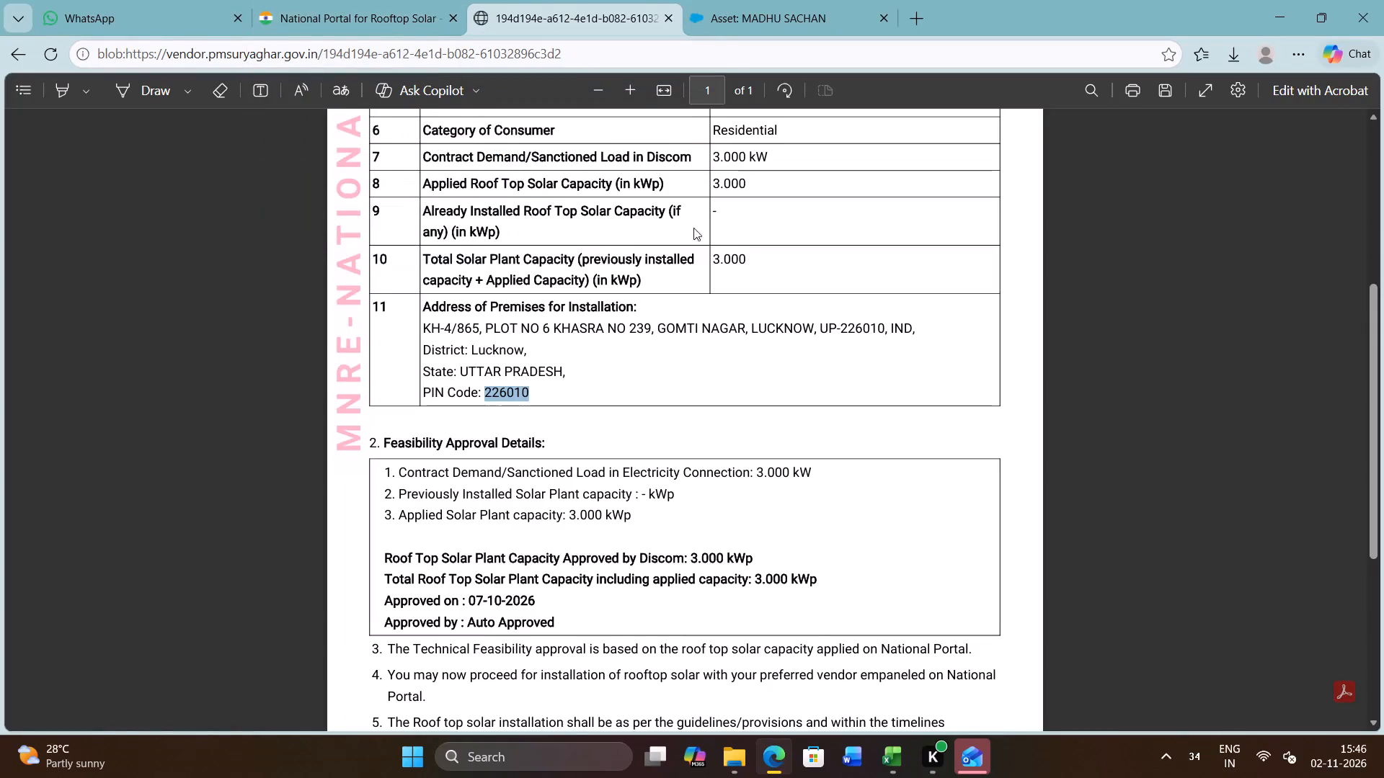
Return to the rooftop solar portal, close the finished consumer's application details and collapse their entry in the application list.
scroll(693, 233, "up", 4)
left_click(372, 3)
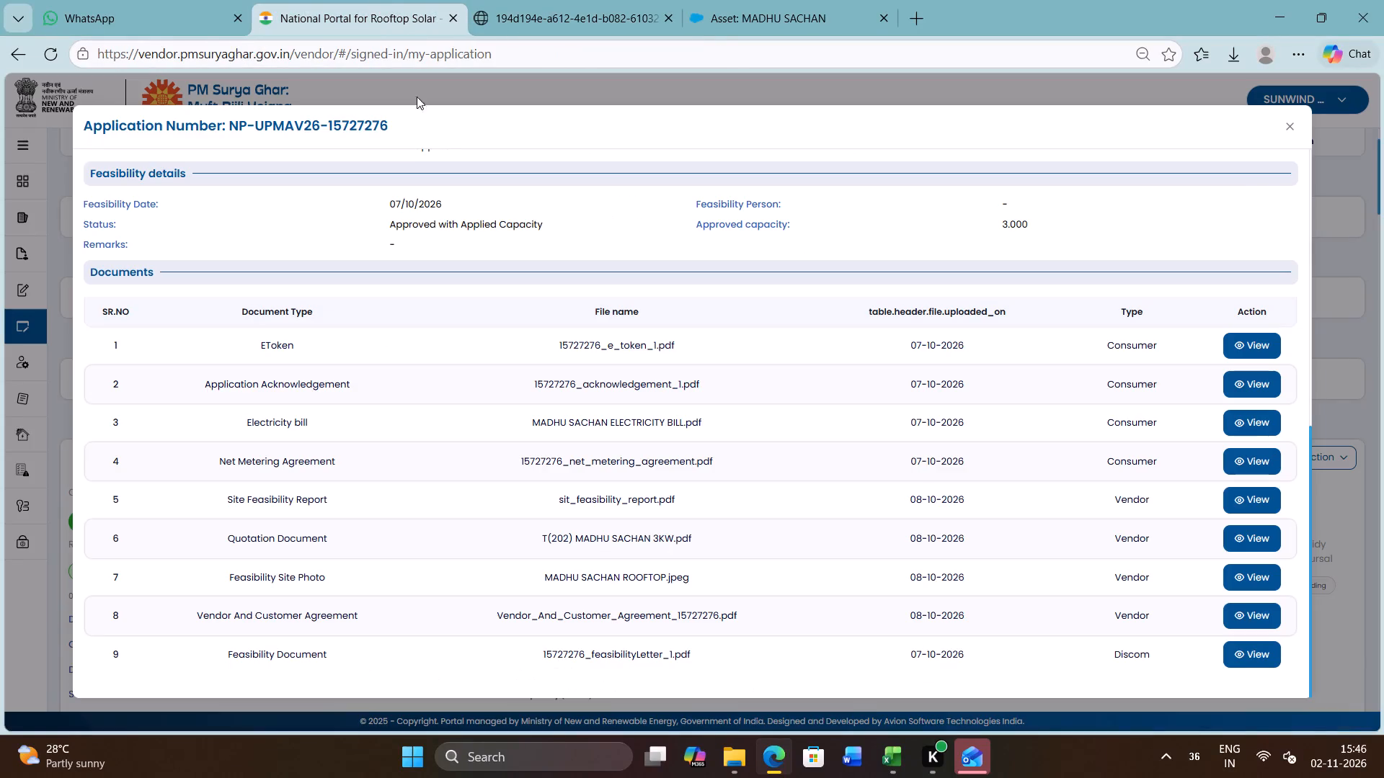
left_click(1280, 128)
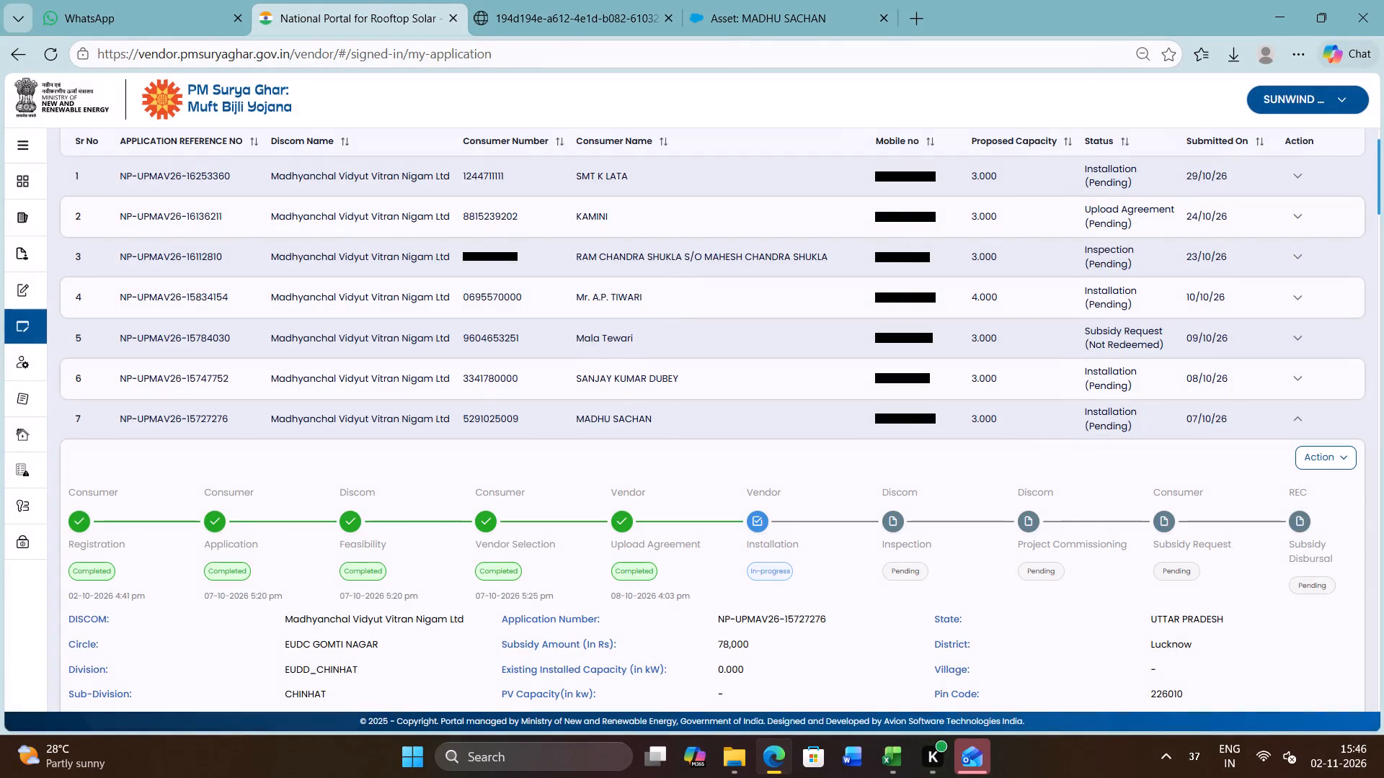
left_click(1306, 429)
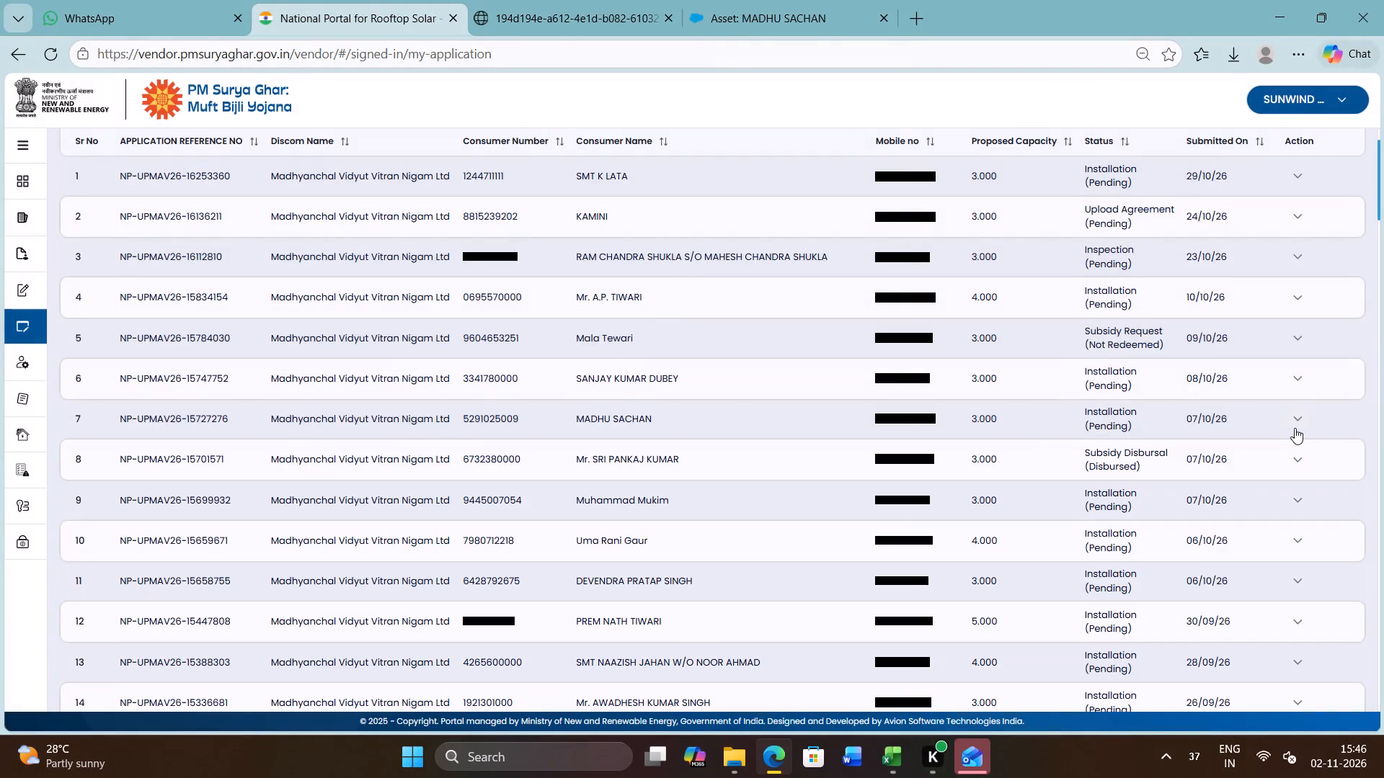
scroll(645, 554, "down", 1)
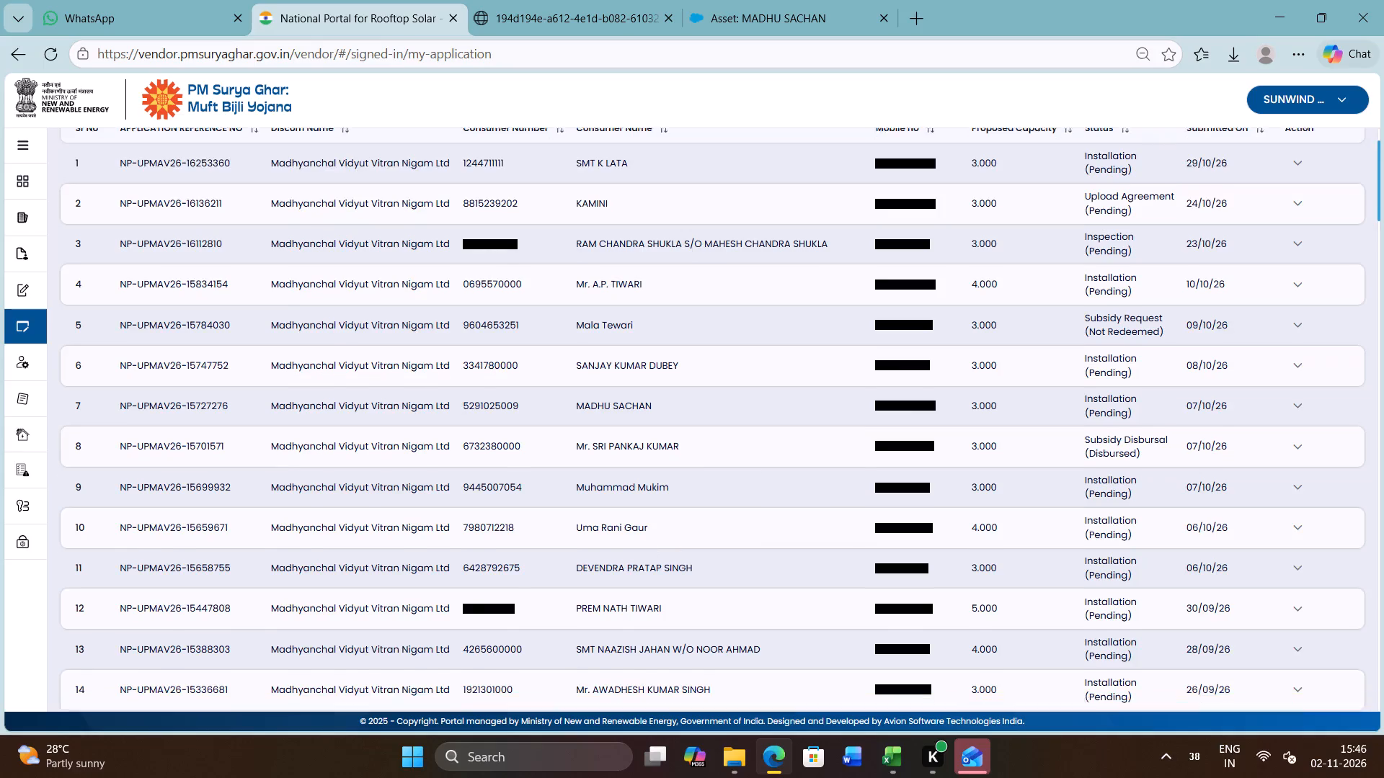
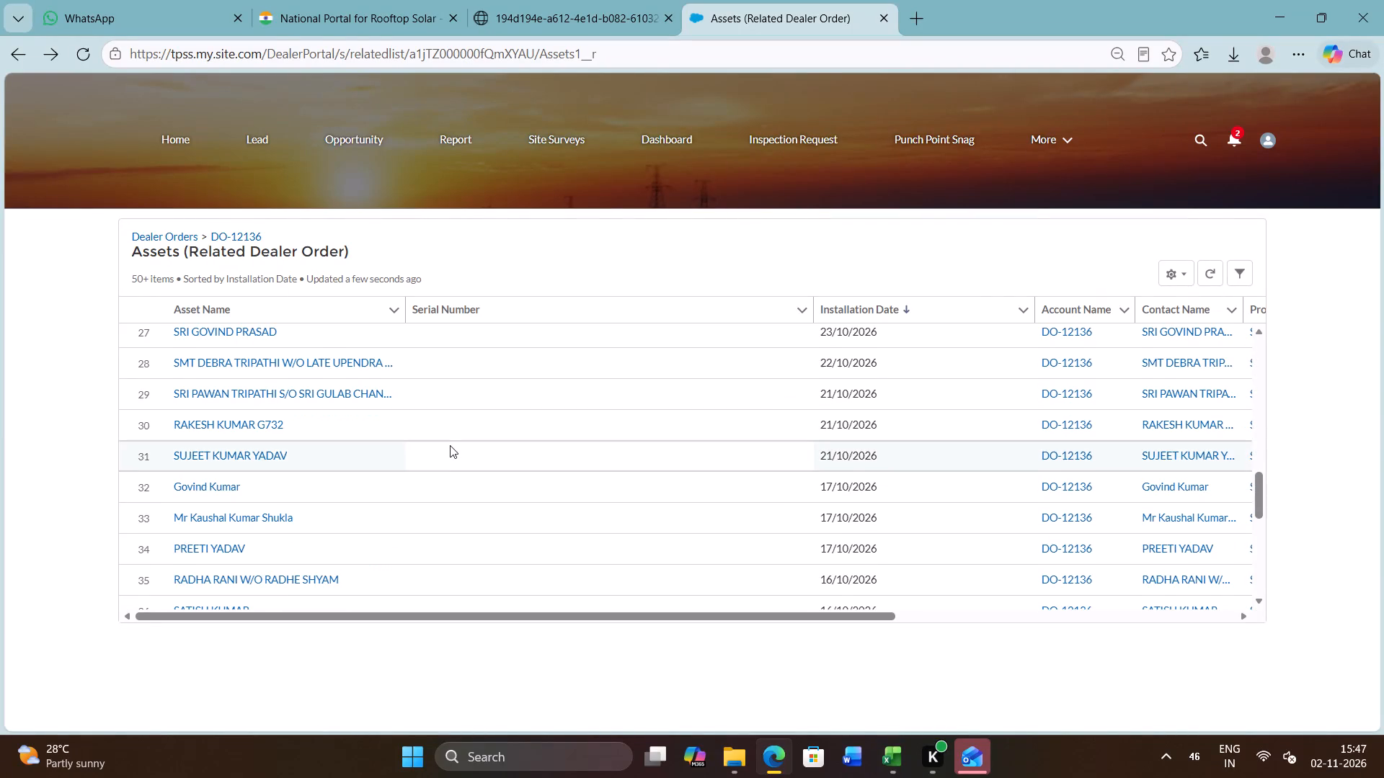
Look through the DO-12136 related assets list for unassigned assets and check the product name listed against them.
scroll(450, 445, "down", 10)
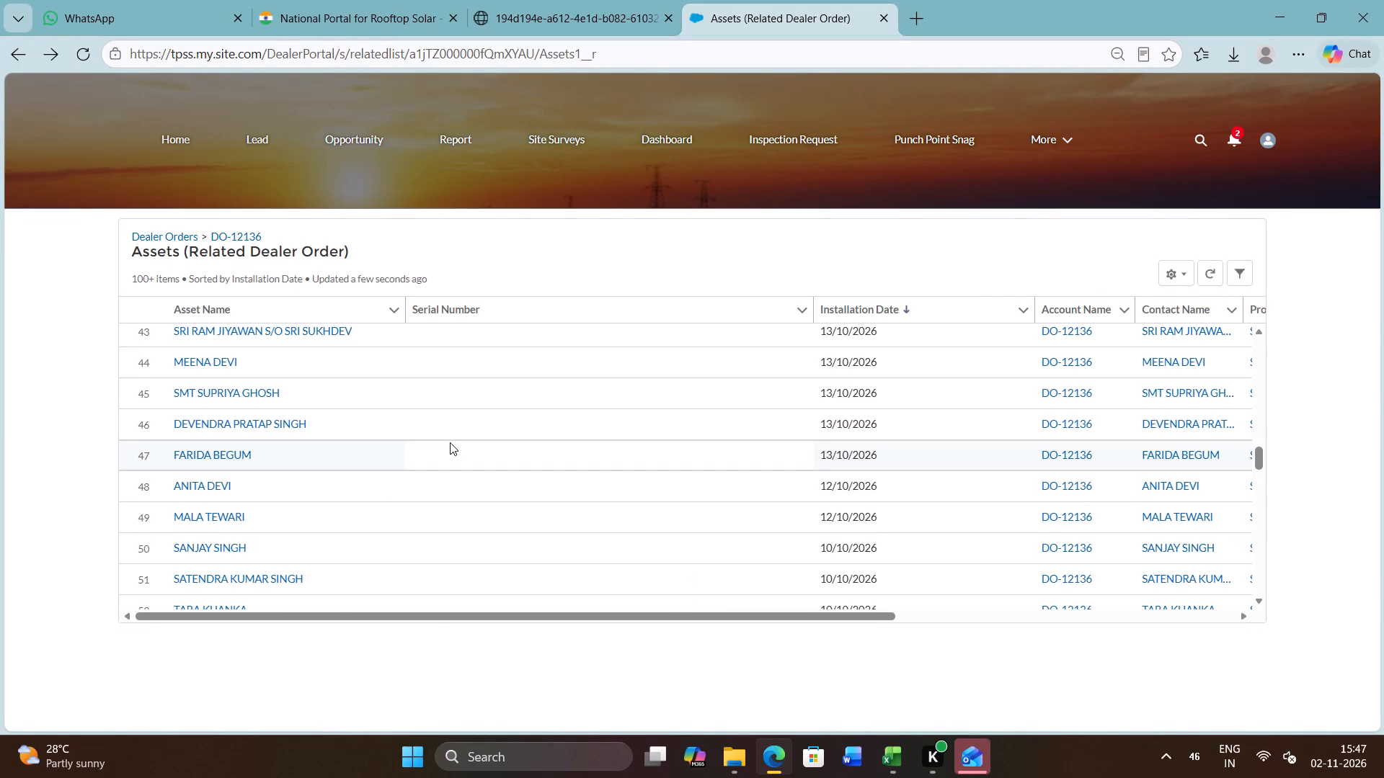
scroll(488, 443, "down", 18)
scroll(484, 457, "down", 6)
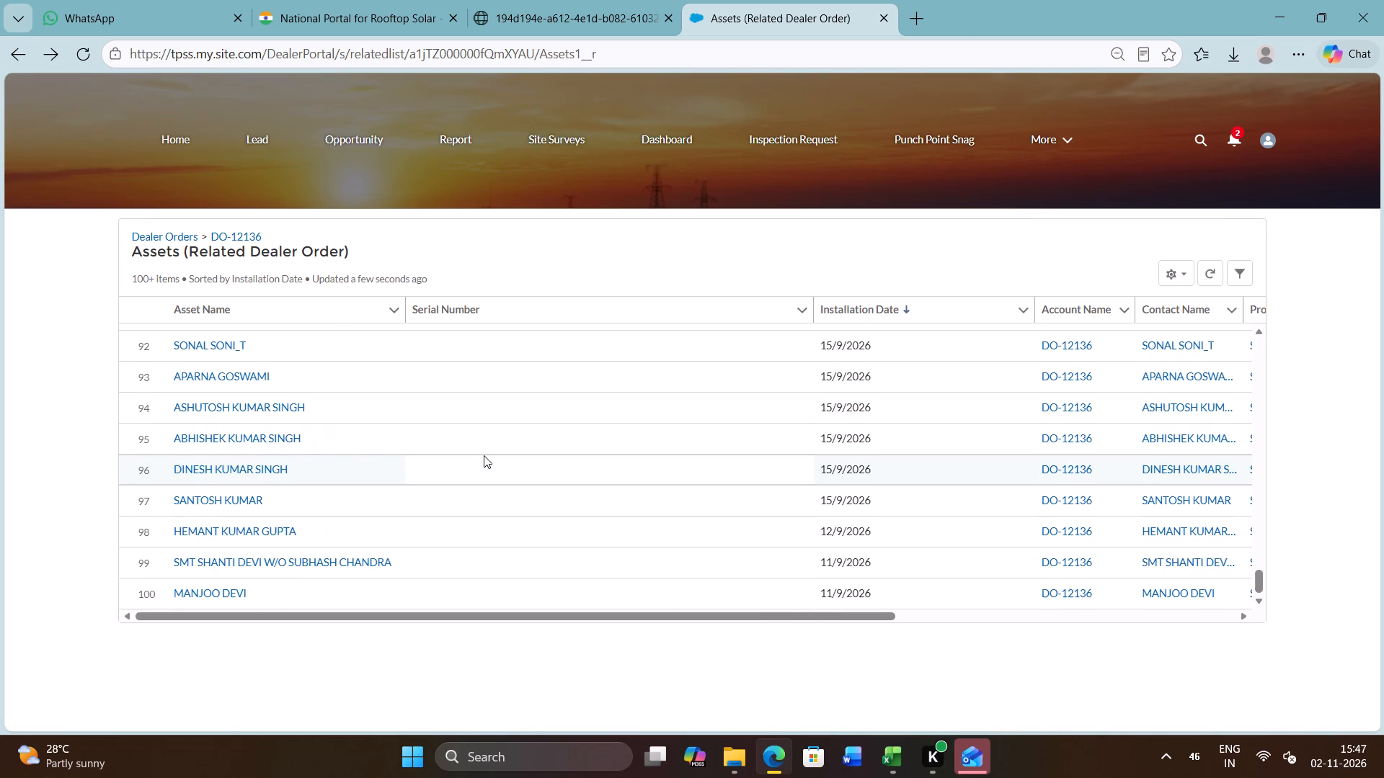
scroll(499, 592, "down", 11)
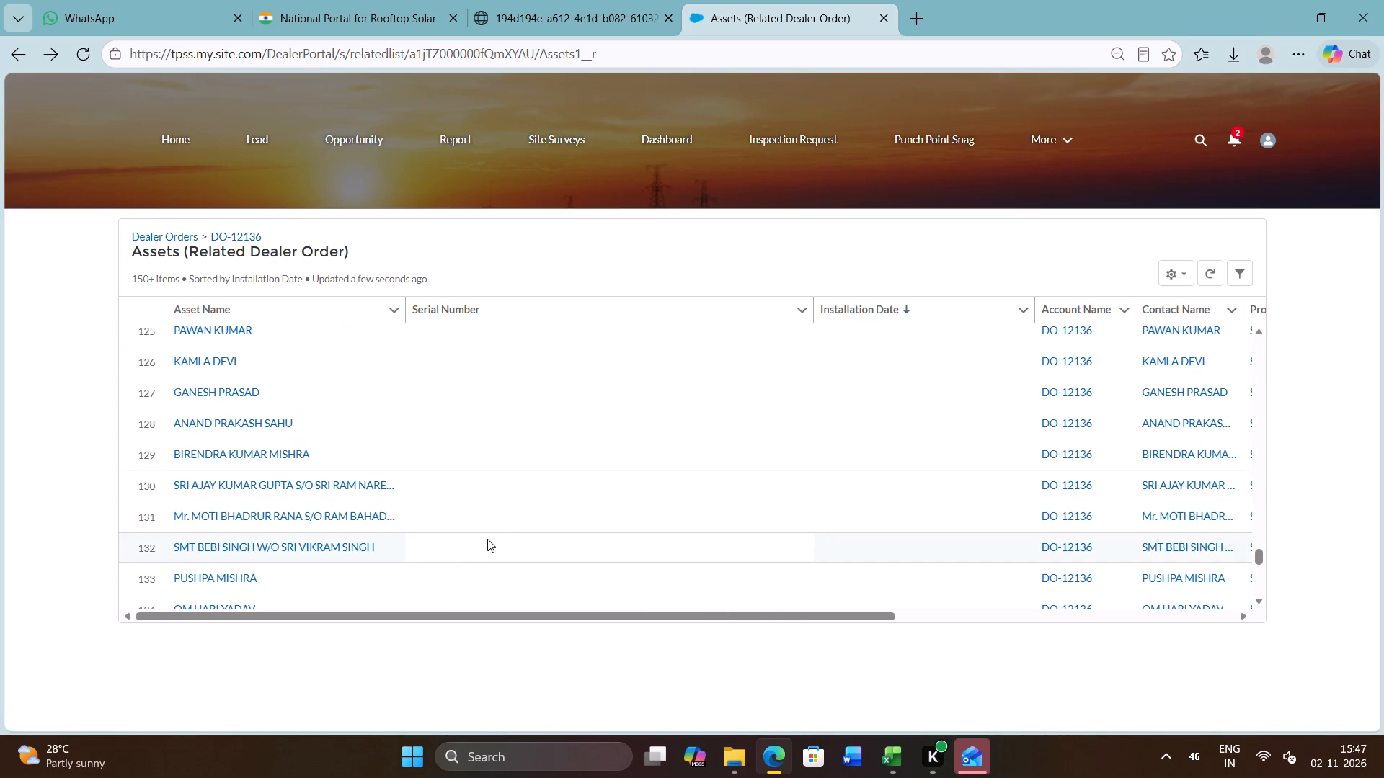
left_click_drag(758, 622, 859, 614)
scroll(609, 453, "down", 4)
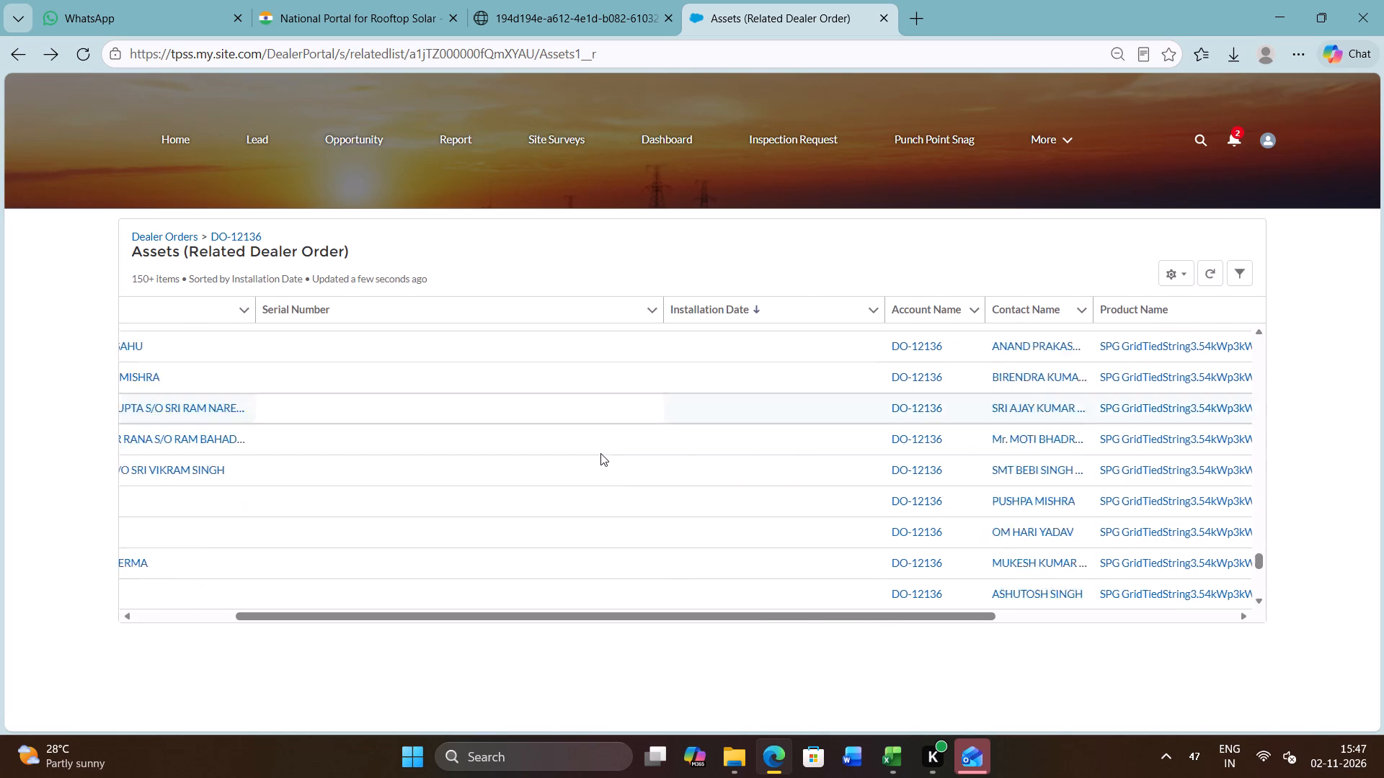
scroll(600, 453, "down", 13)
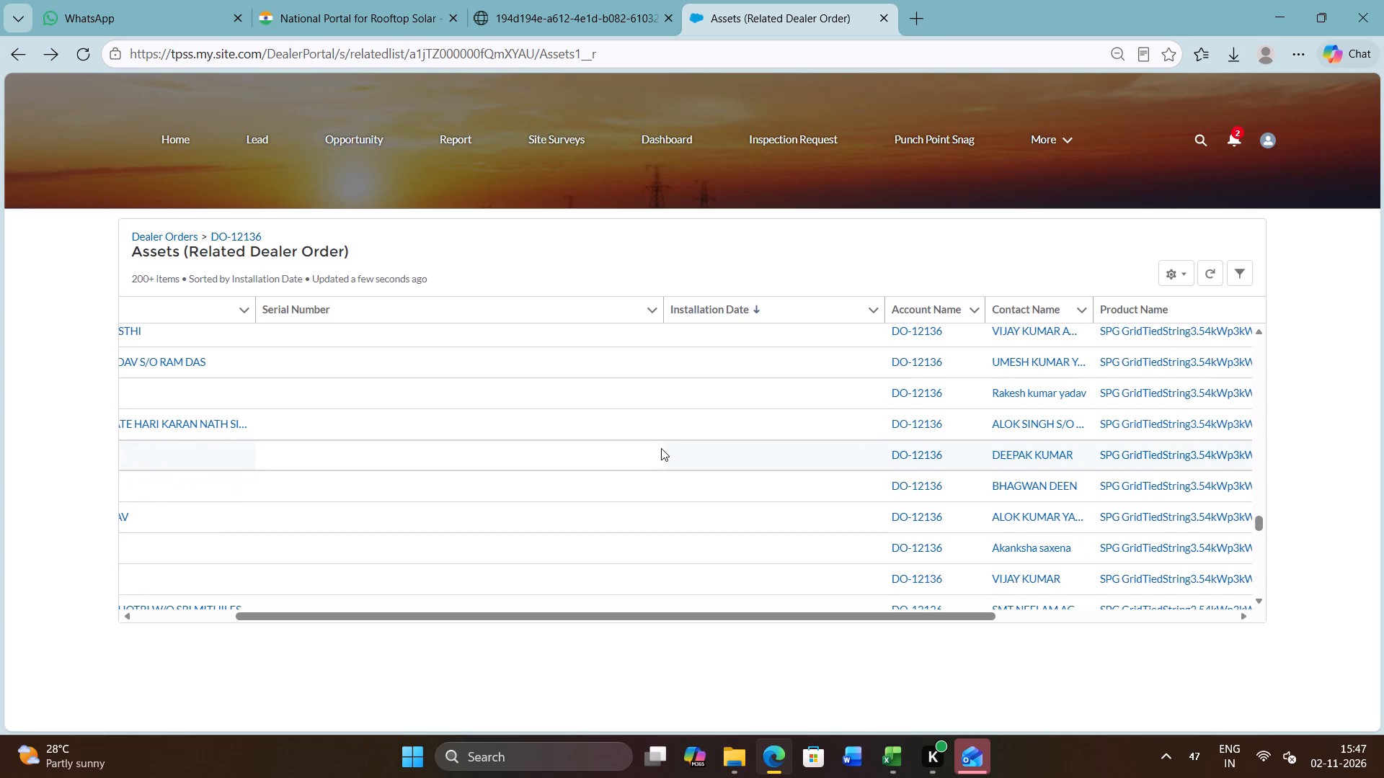
scroll(661, 448, "down", 12)
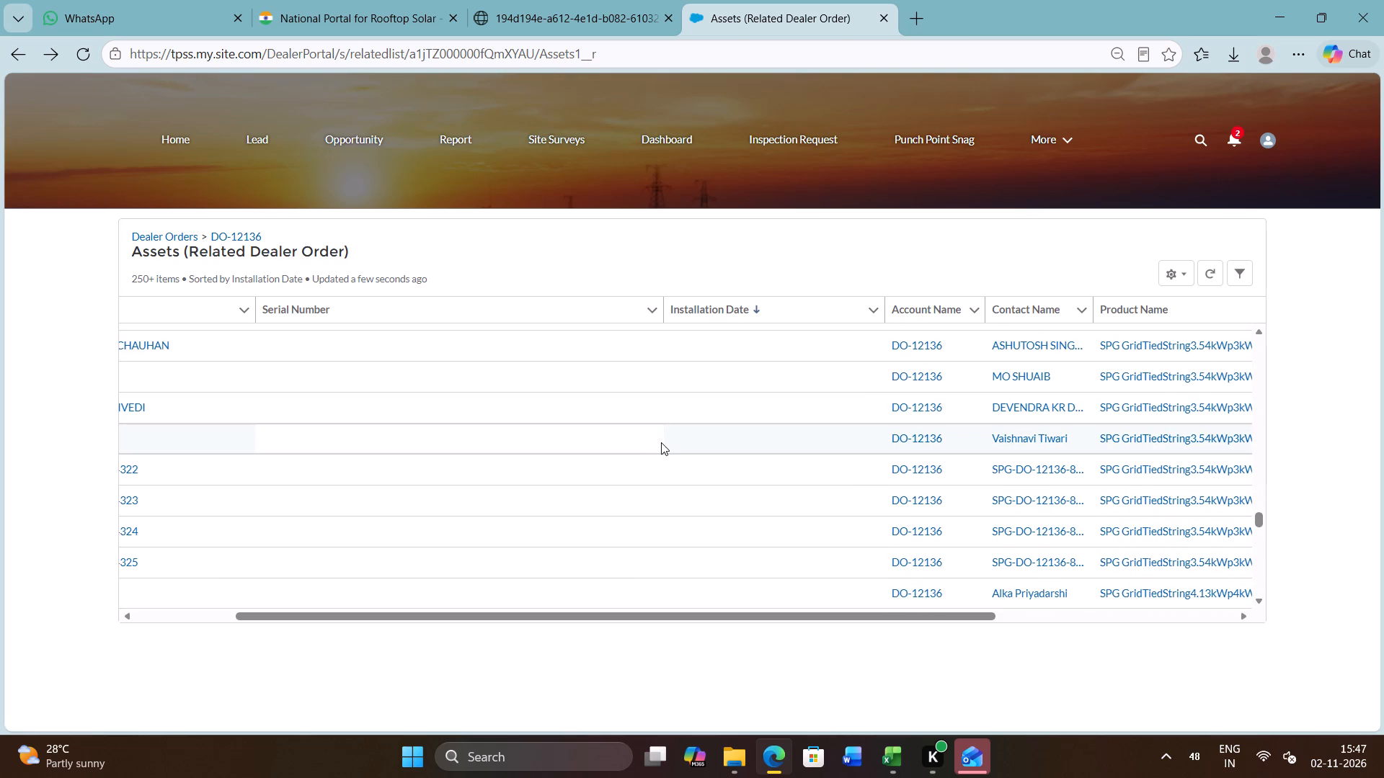
left_click_drag(672, 620, 490, 623)
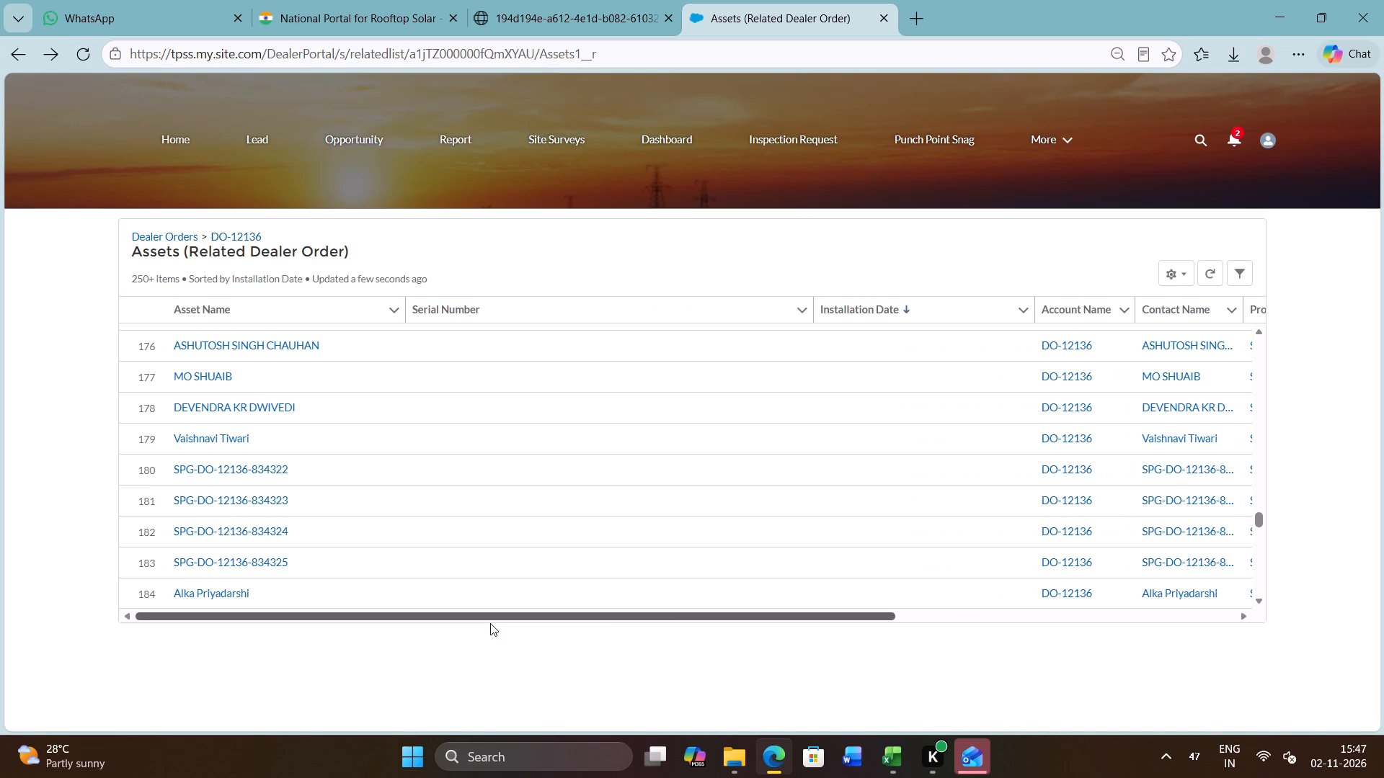
left_click_drag(490, 623, 550, 627)
left_click_drag(550, 627, 729, 630)
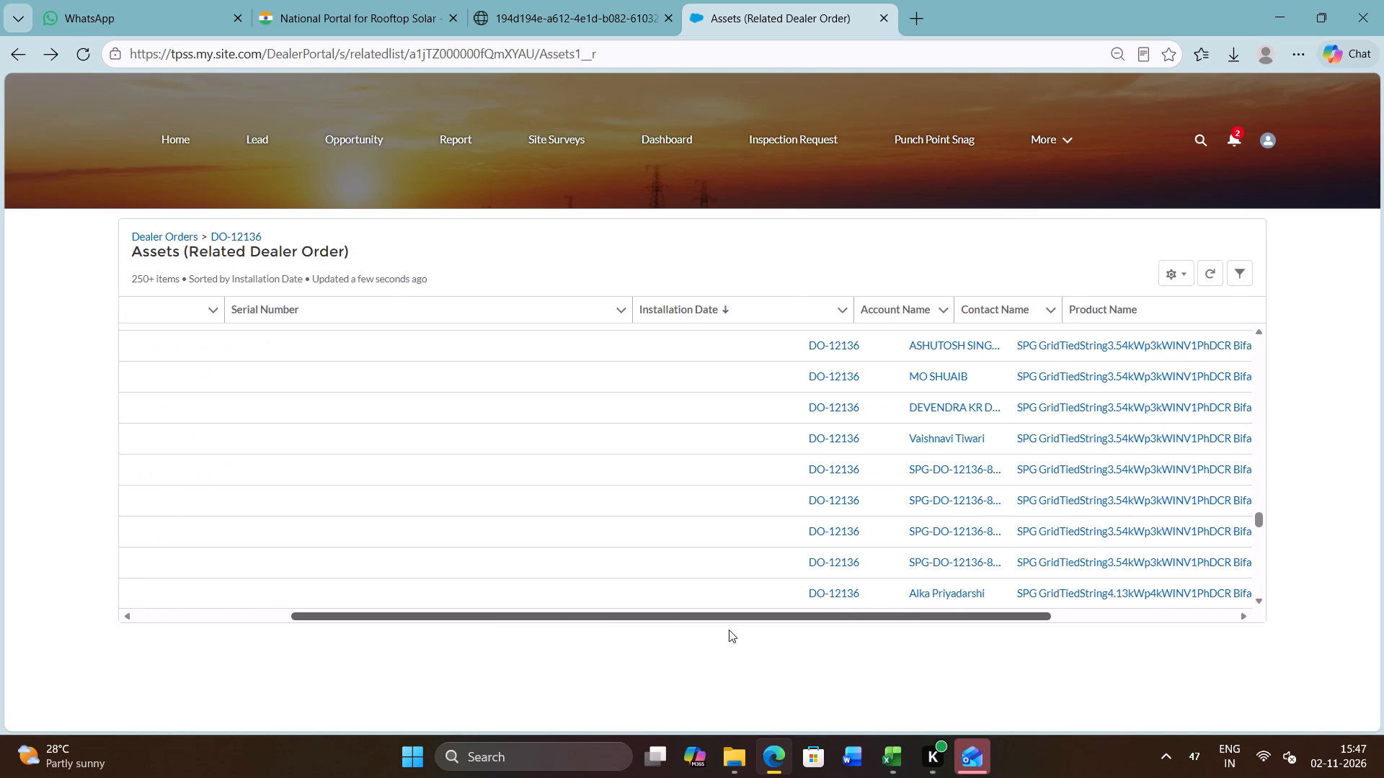
left_click_drag(729, 630, 476, 621)
left_click_drag(240, 469, 941, 0)
left_click(807, 9)
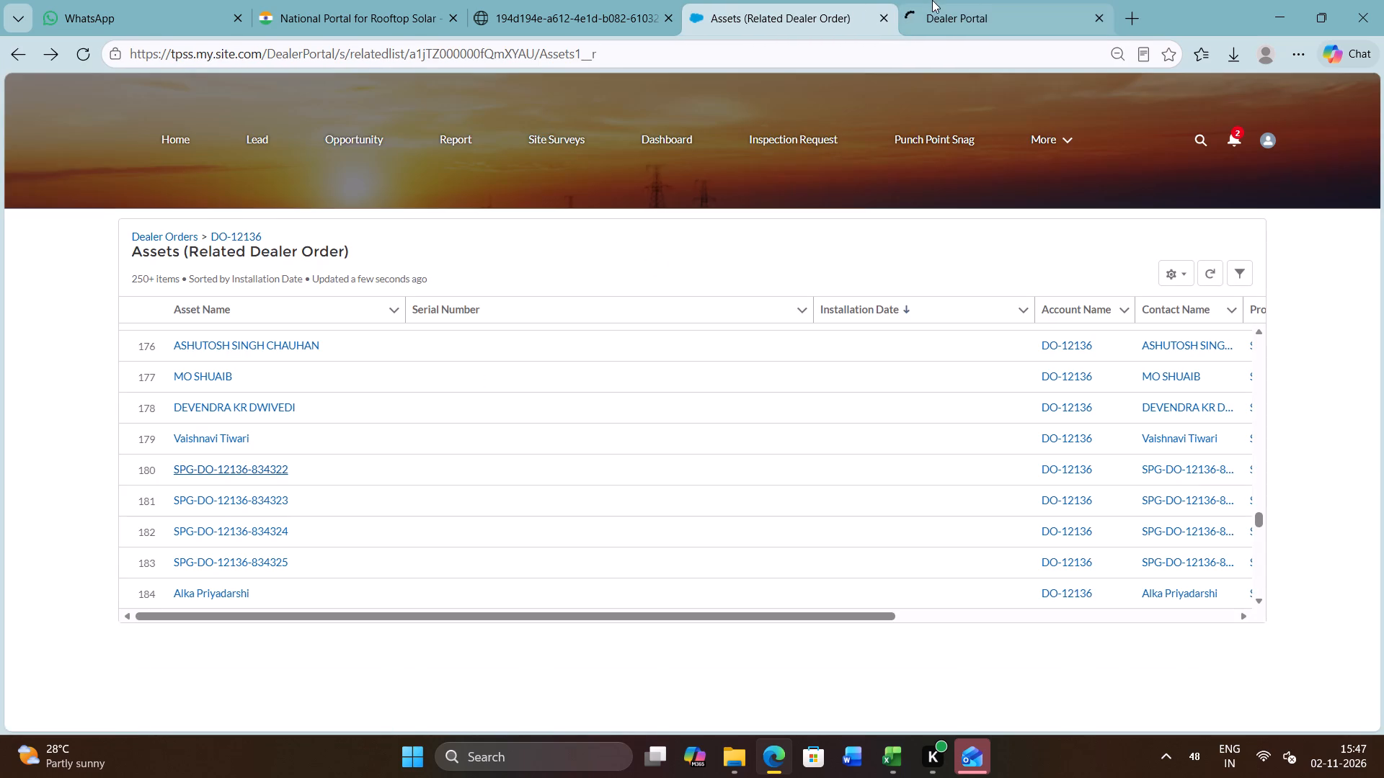
left_click(972, 5)
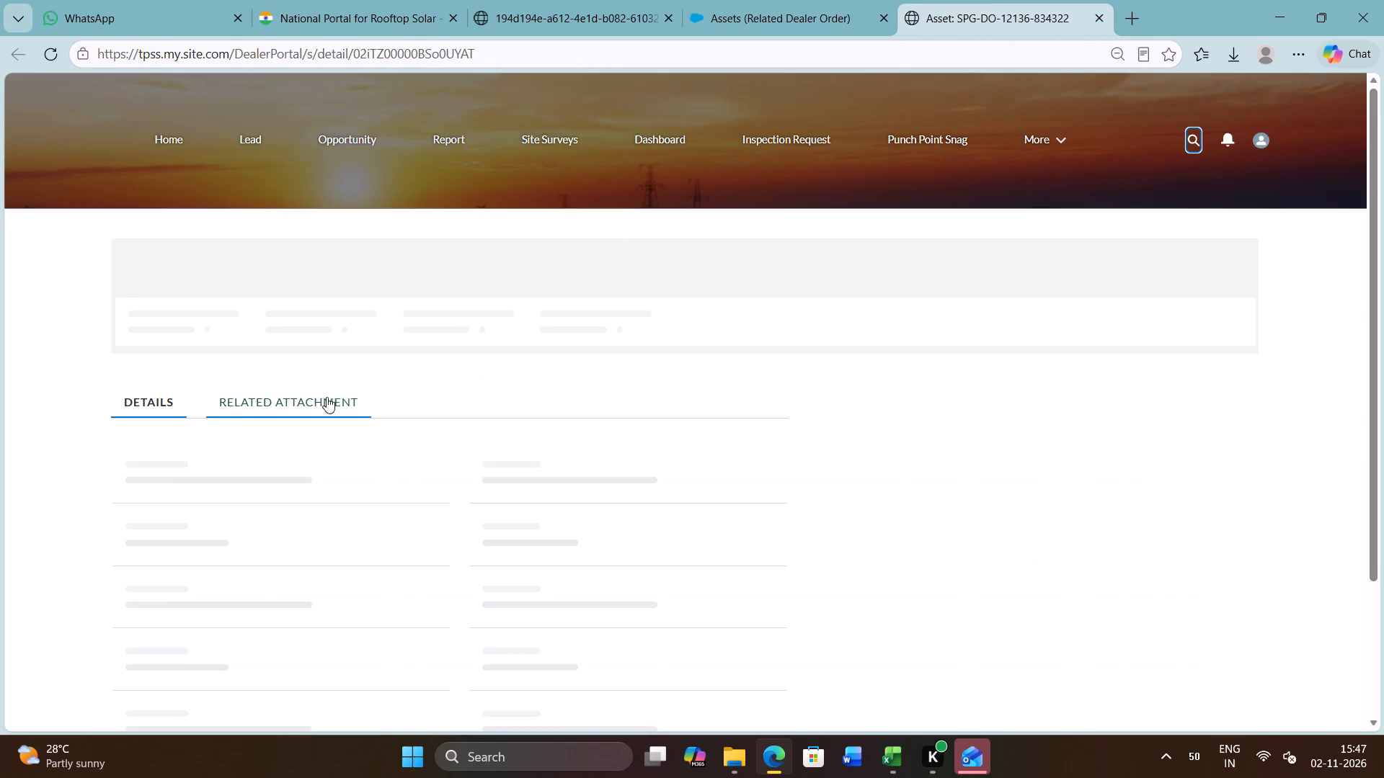
Open the details of asset 834322 for editing and select the entire Asset Name text.
scroll(452, 419, "down", 1)
left_click(423, 431)
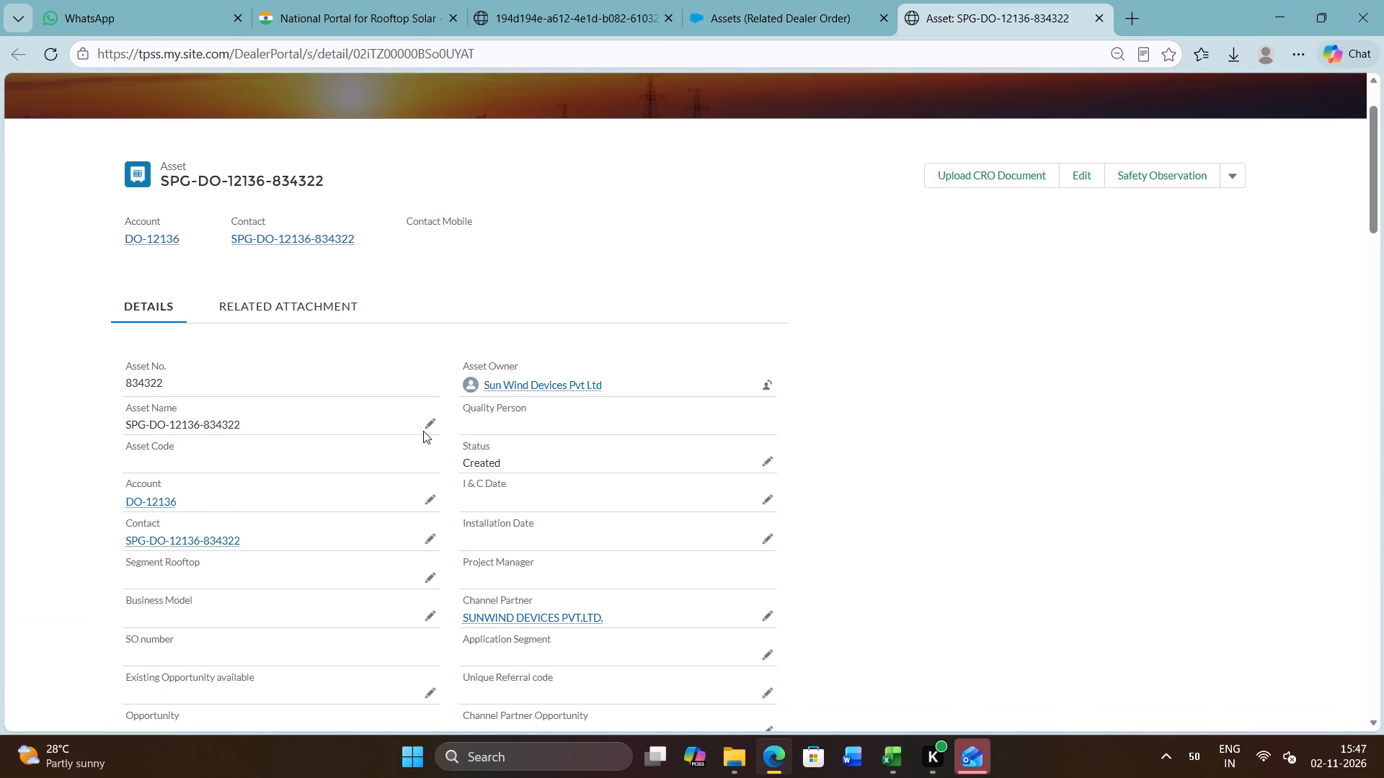
left_click(427, 426)
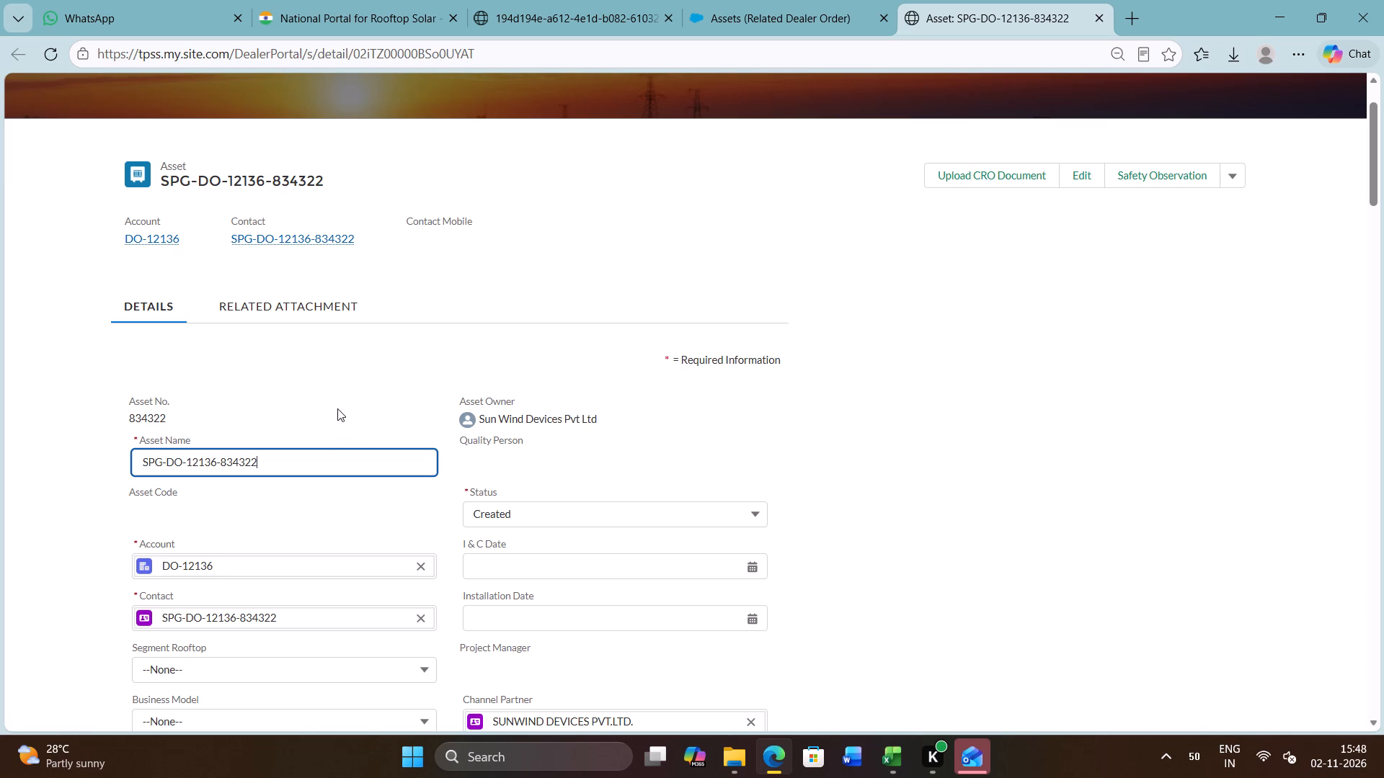
left_click_drag(307, 463, 94, 456)
left_click(90, 455)
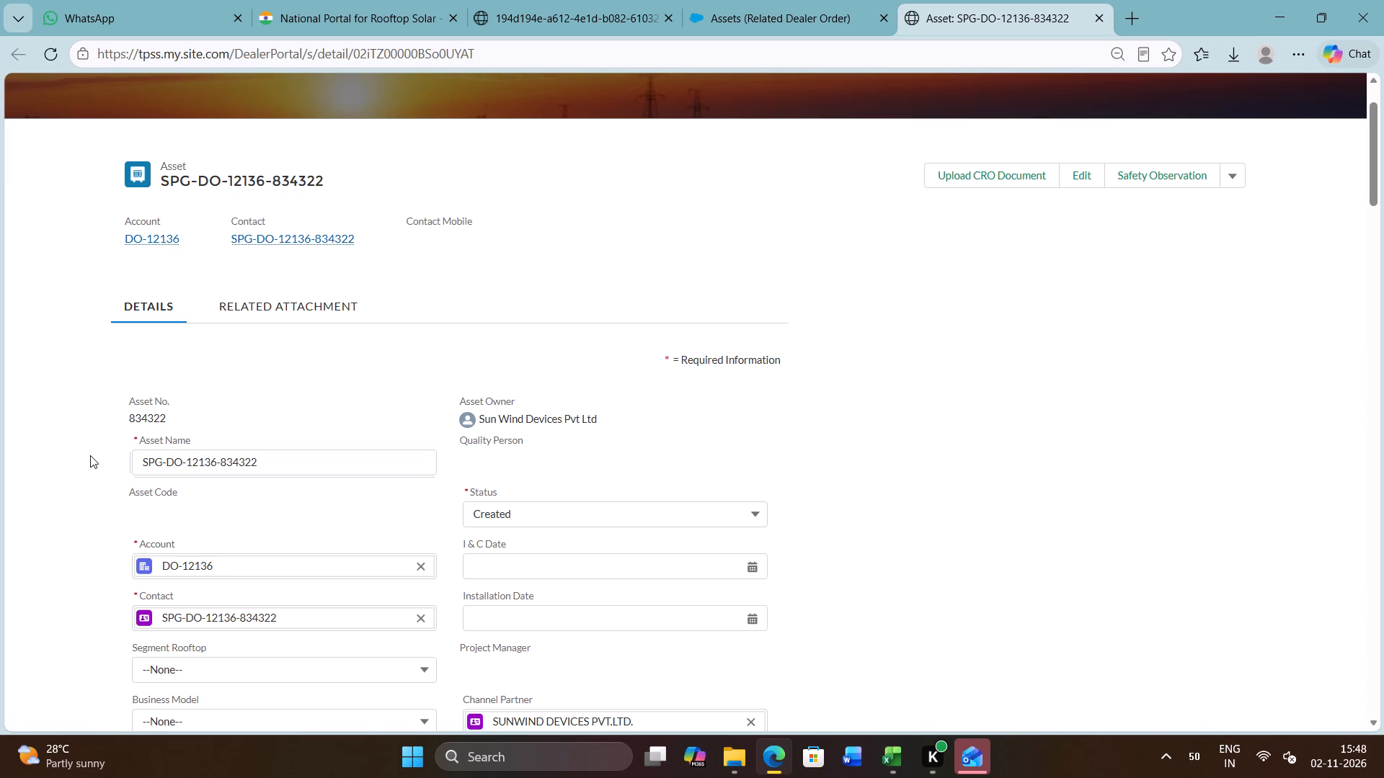
left_click_drag(301, 461, 97, 445)
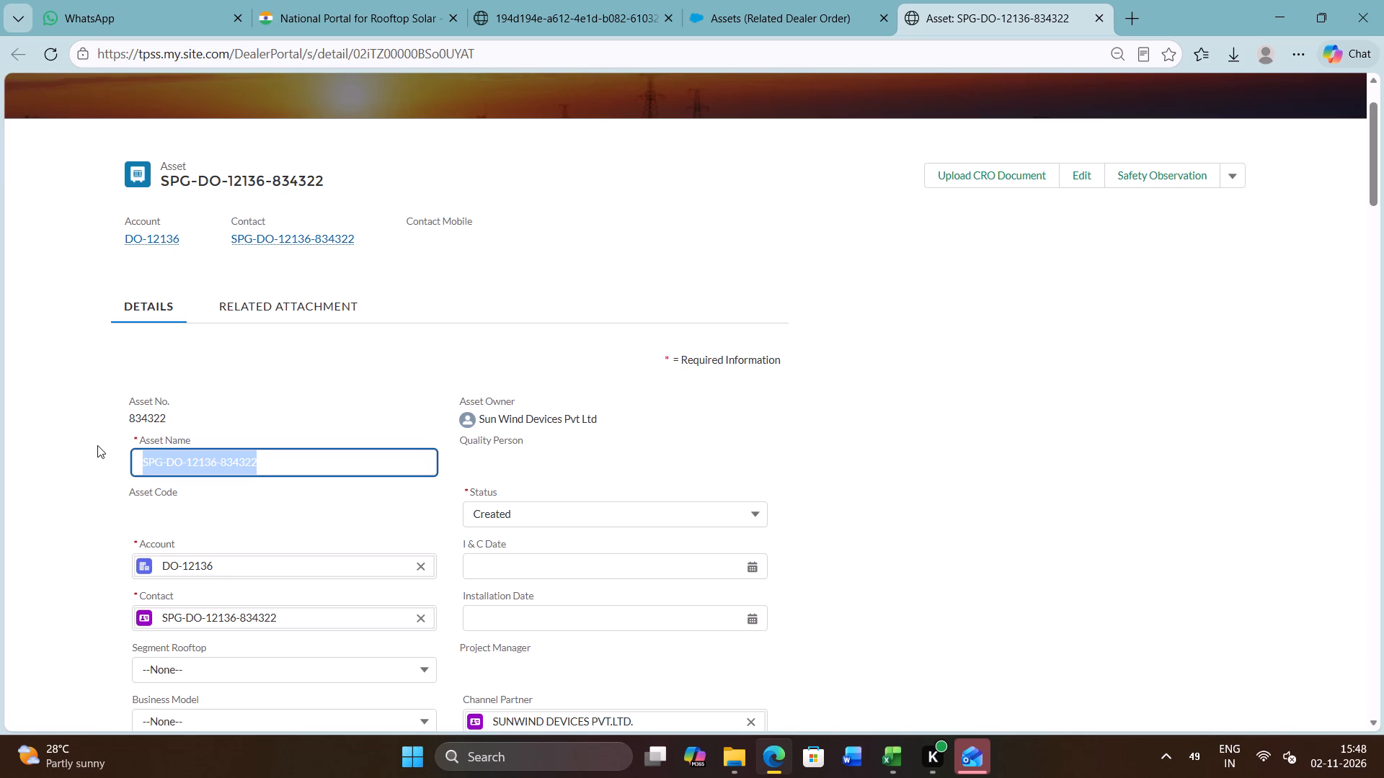
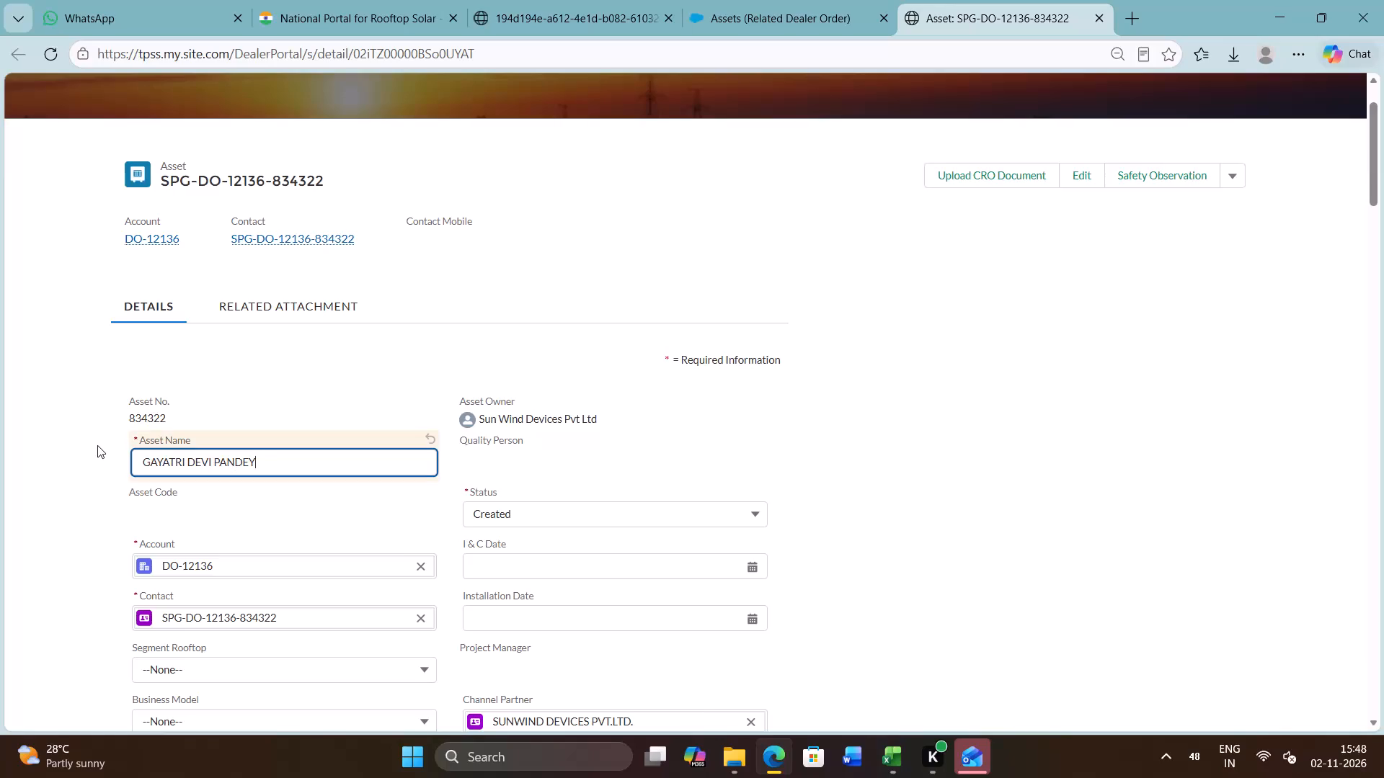
Advance from the Asset Name of asset 834322 to the State (Site) field under Asset Site Details, leaving the fields between unchanged.
key("Down")
key("Down")
key("Down")
key("Down")
key("Down")
key("Tab")
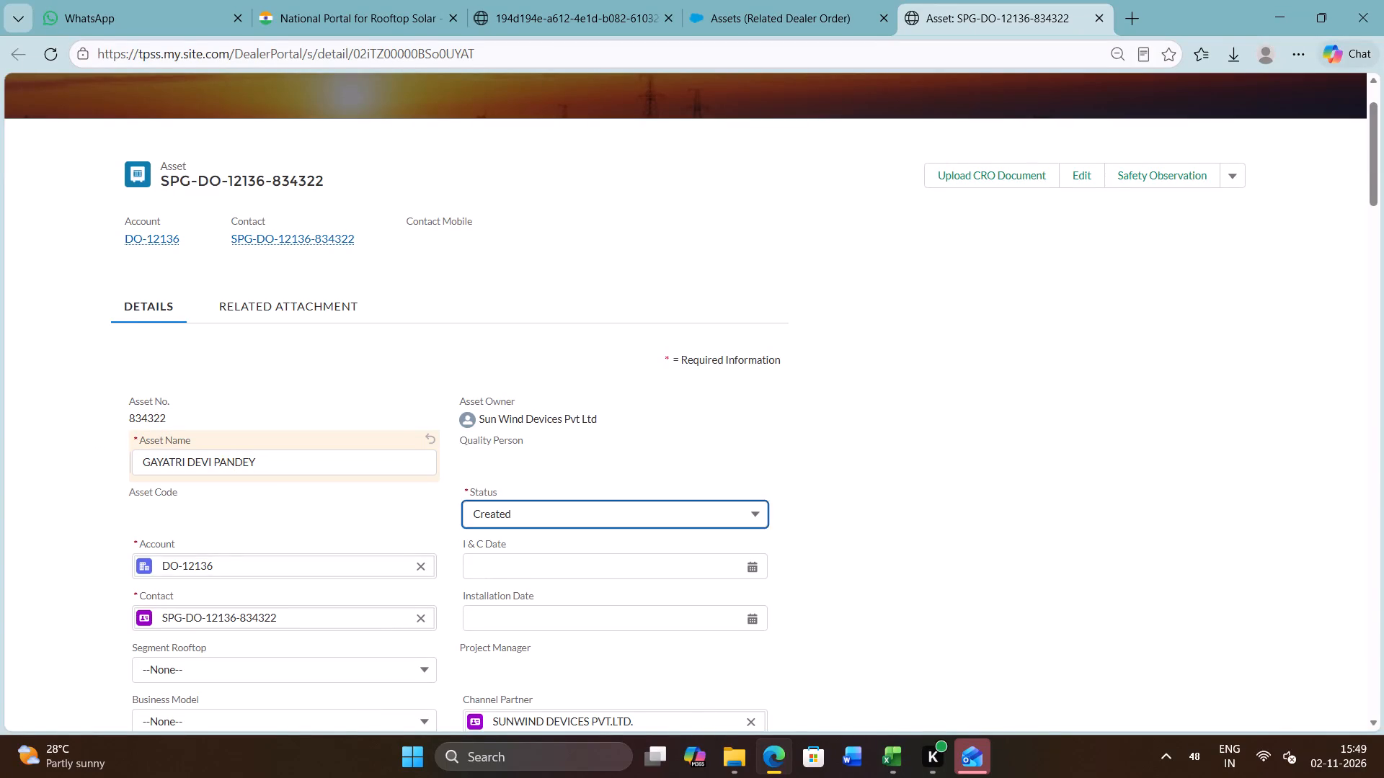
key("Tab")
key("Tab")
key("Tab")
key("Tab")
key("Tab")
key("Tab")
key("Tab")
key("Tab")
key("Tab")
key("Tab")
key("Tab")
key("Tab")
key("Tab")
key("Tab")
key("Tab")
key("Tab")
key("Tab")
key("Tab")
key("Tab")
key("Tab")
key("Tab")
key("Tab")
key("Tab")
key("Tab")
key("Tab")
key("Tab")
key("Tab")
key("Tab")
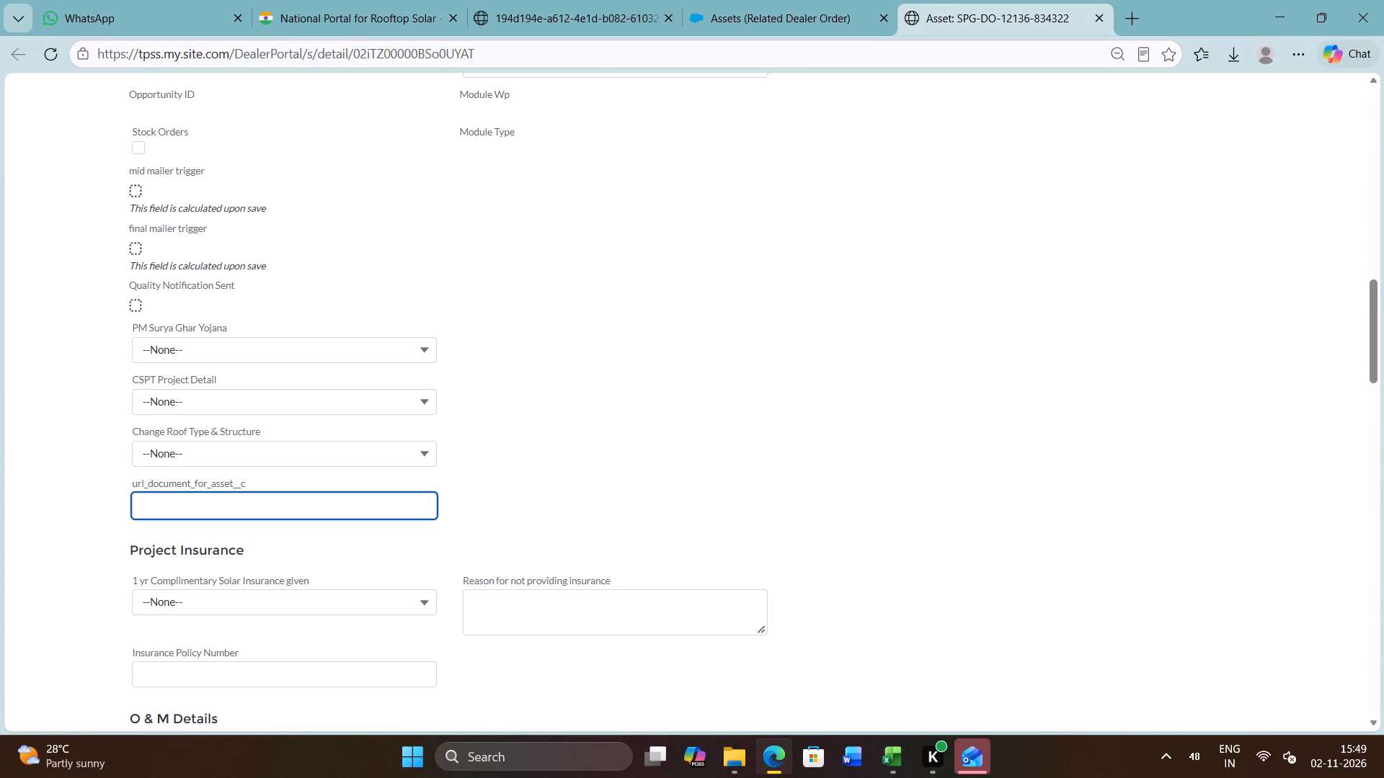
key("Tab")
key("Tab")
key("Tab")
key("Tab")
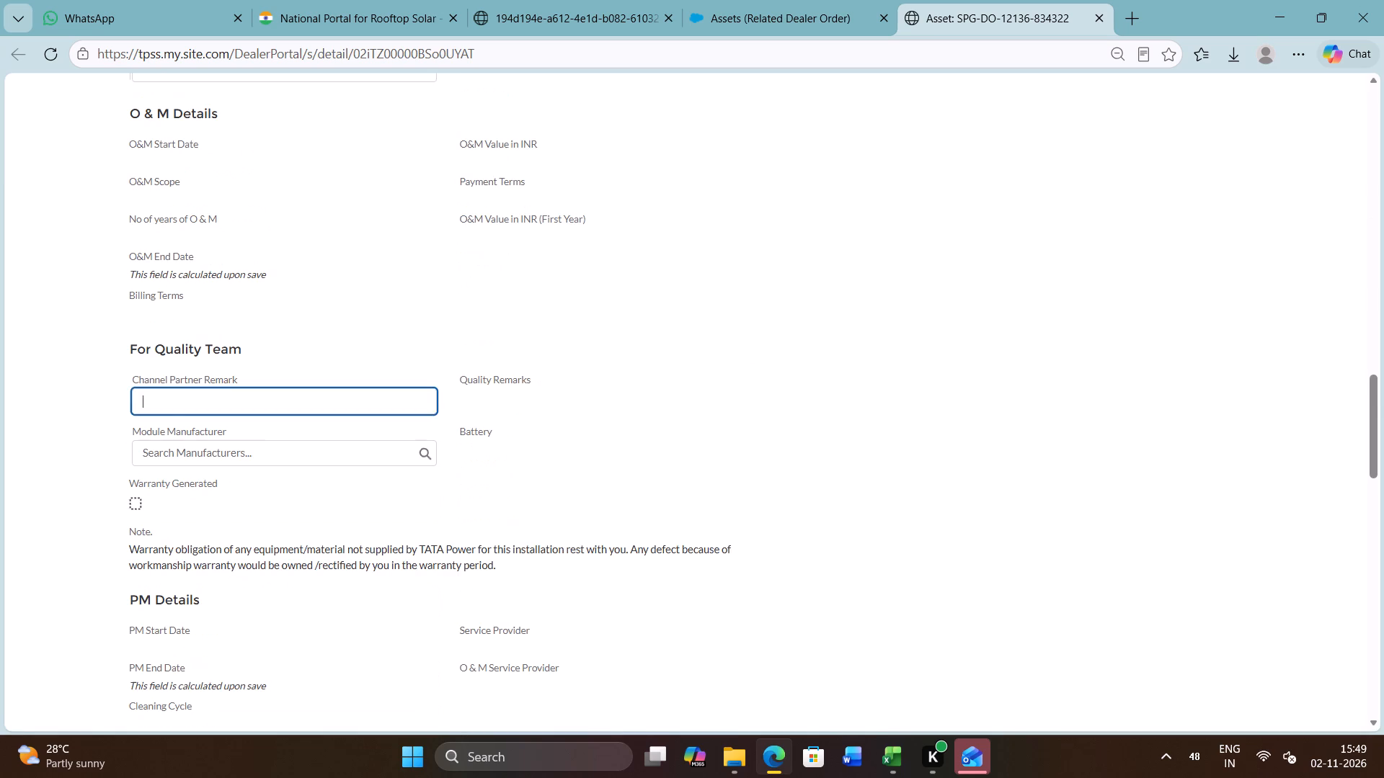
key("Tab")
key("Tab")
key("Tab")
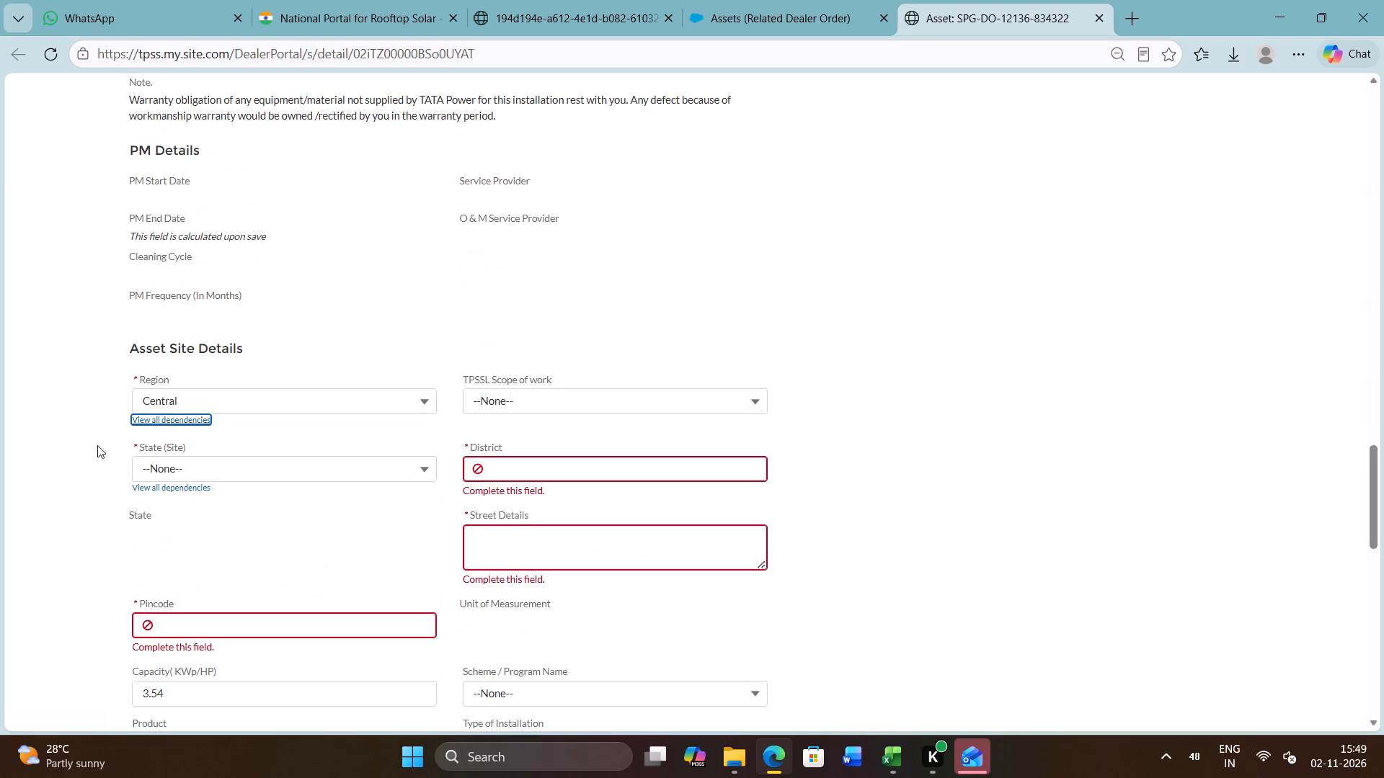
key("Tab")
key("Tab")
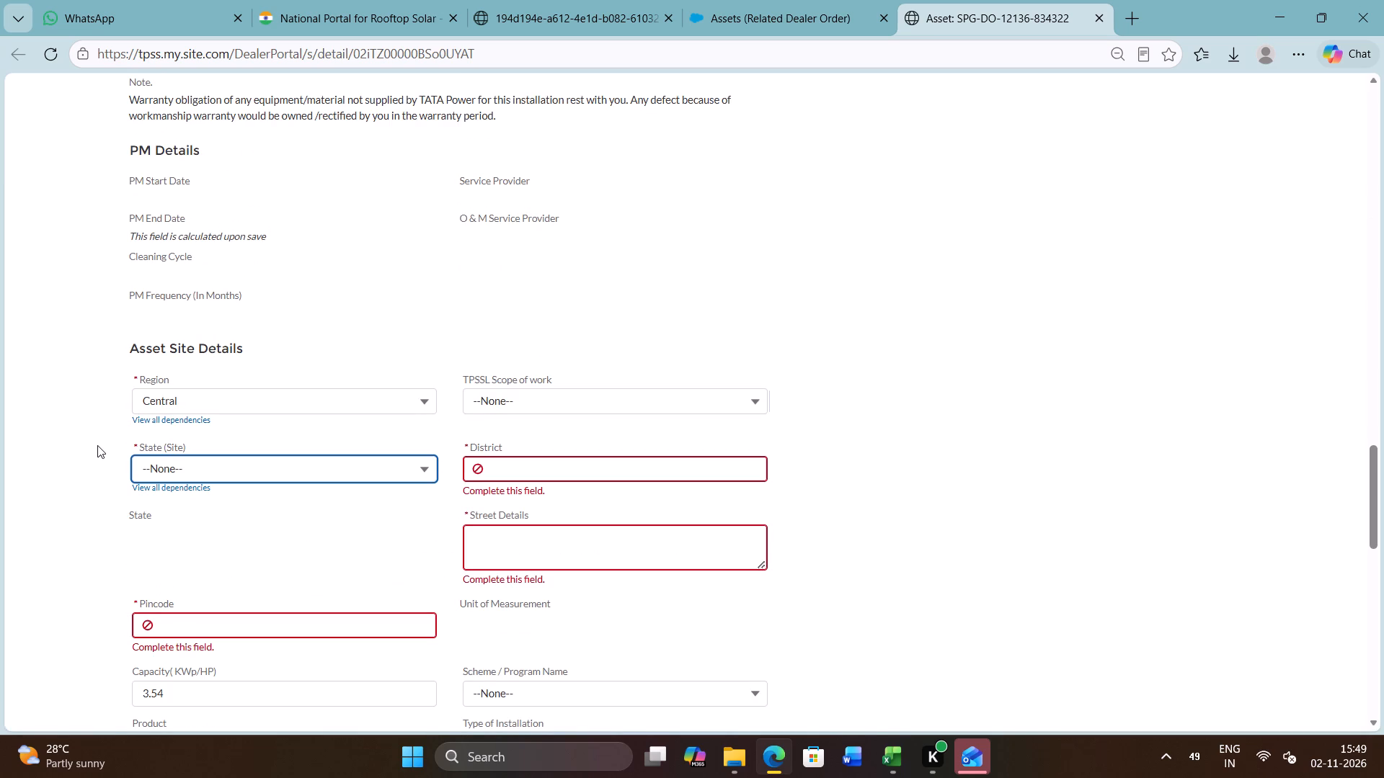